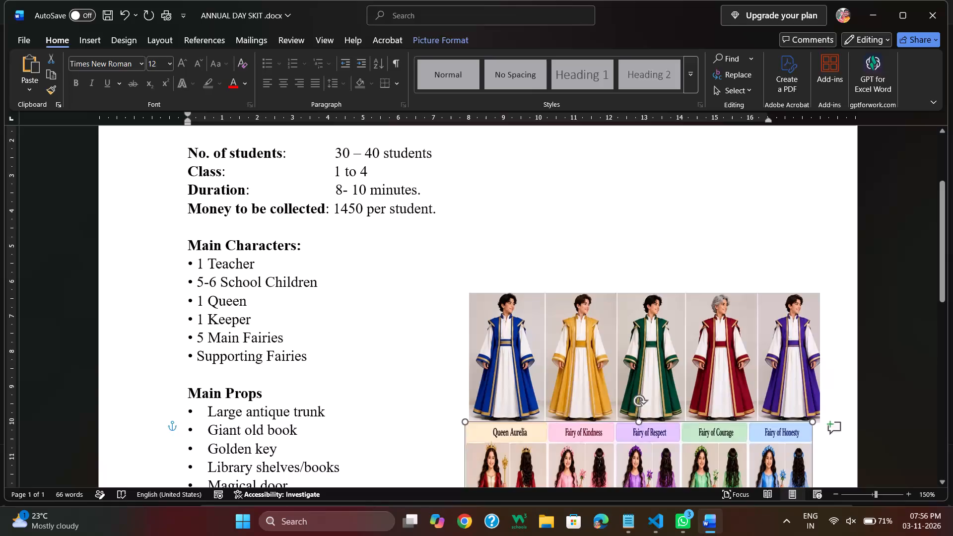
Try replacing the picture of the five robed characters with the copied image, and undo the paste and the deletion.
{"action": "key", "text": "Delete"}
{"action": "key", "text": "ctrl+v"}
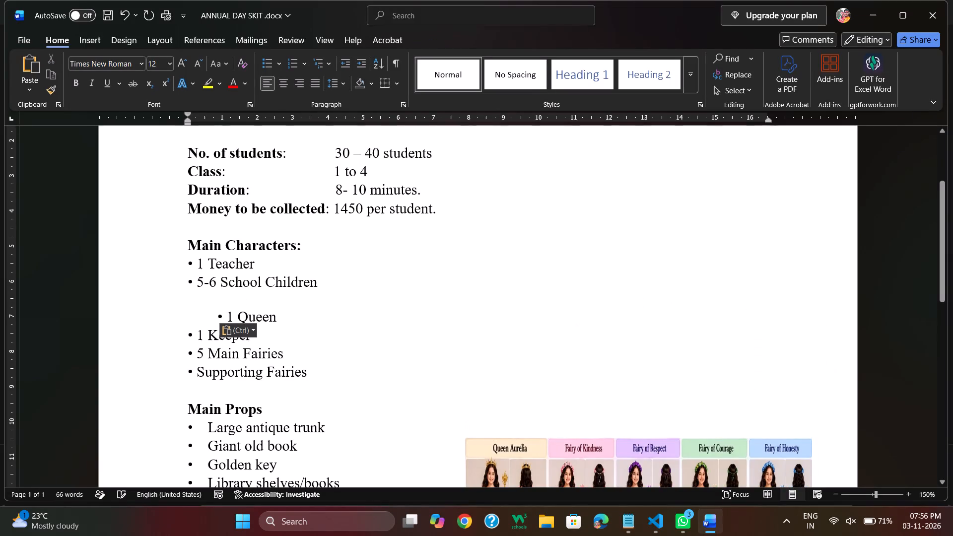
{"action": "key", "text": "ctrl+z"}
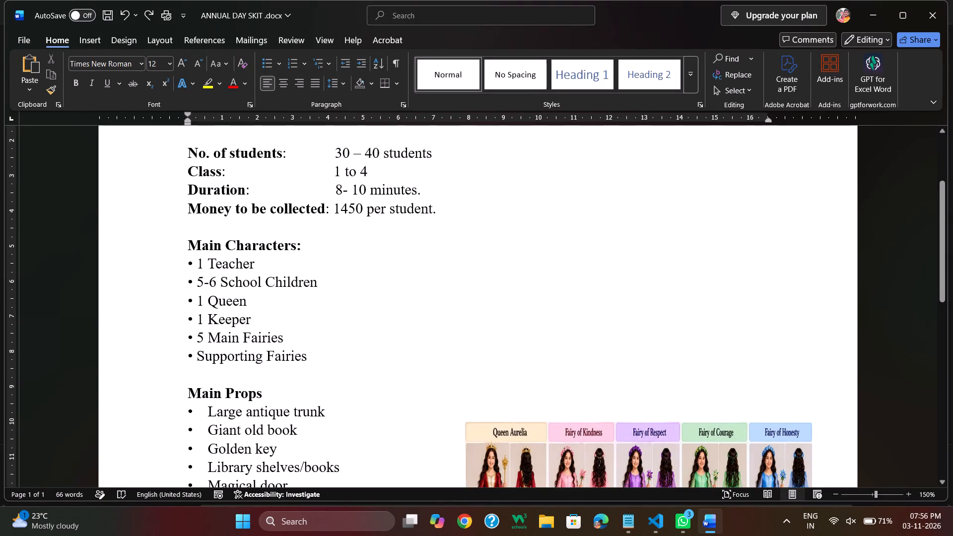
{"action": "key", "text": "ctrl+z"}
Delete everything below the "Money to be collected" line: the Main Characters and Main Props lists, the costume pictures and the storyboard image.
{"action": "left_click", "coordinate": [572, 354]}
{"action": "scroll", "coordinate": [572, 354], "scroll_direction": "down", "scroll_amount": 1}
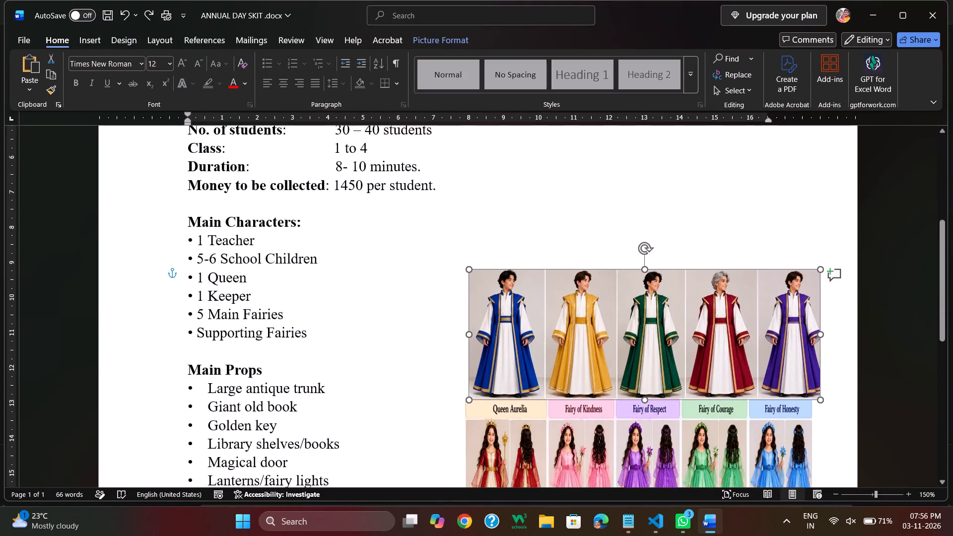
{"action": "scroll", "coordinate": [572, 354], "scroll_direction": "down", "scroll_amount": 1}
{"action": "scroll", "coordinate": [419, 285], "scroll_direction": "up", "scroll_amount": 2}
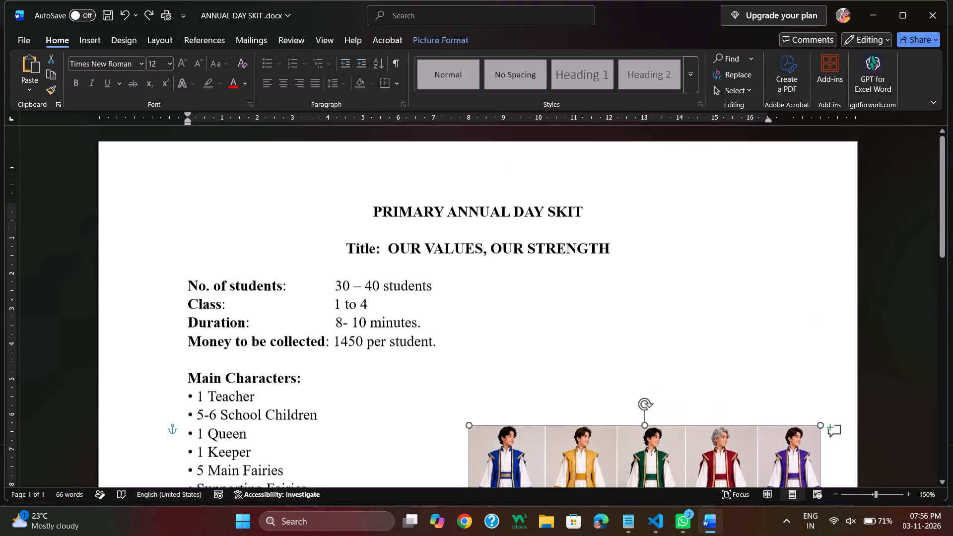
{"action": "left_click_drag", "start_coordinate": [182, 371], "coordinate": [301, 225]}
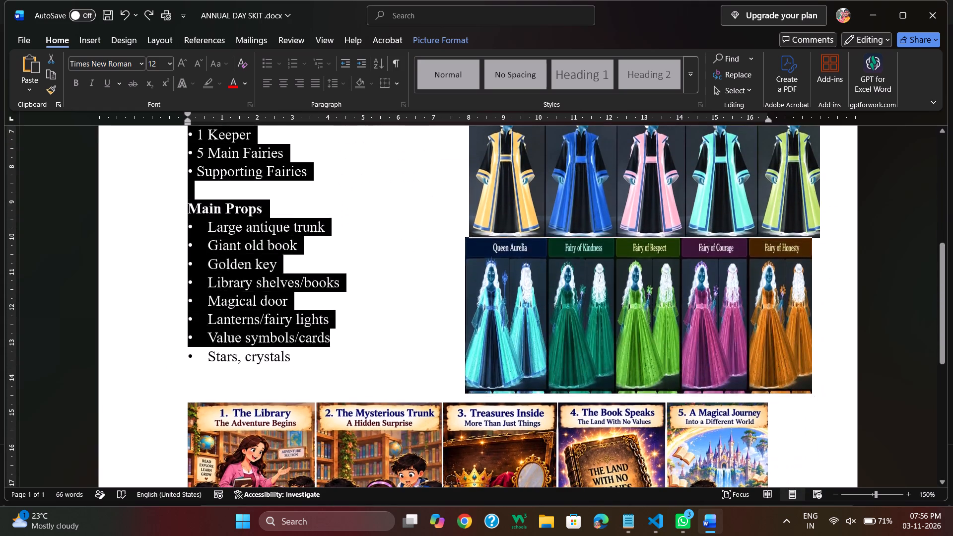
{"action": "left_click_drag", "start_coordinate": [301, 225], "coordinate": [335, 535]}
{"action": "key", "text": "BackSpace"}
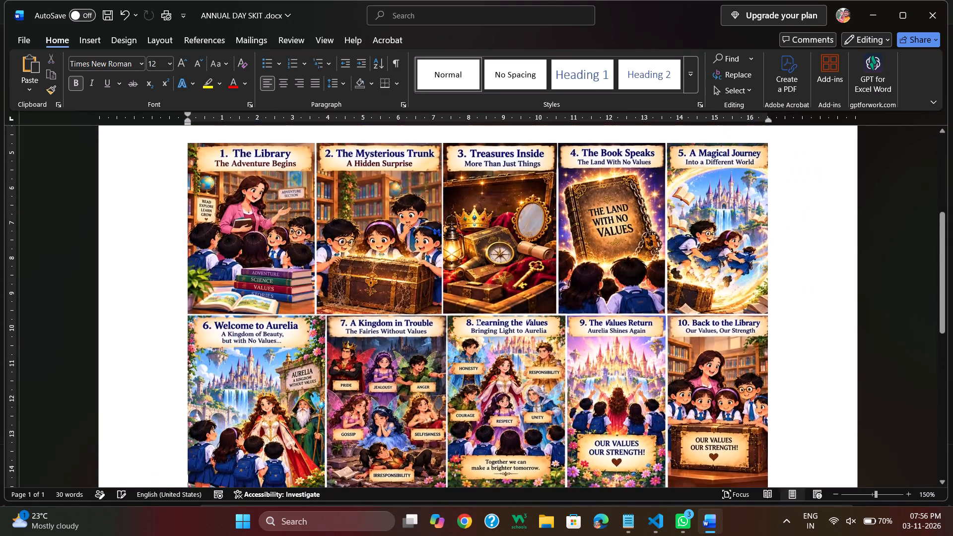
{"action": "left_click", "coordinate": [378, 430]}
{"action": "key", "text": "BackSpace"}
{"action": "scroll", "coordinate": [388, 458], "scroll_direction": "up", "scroll_amount": 1}
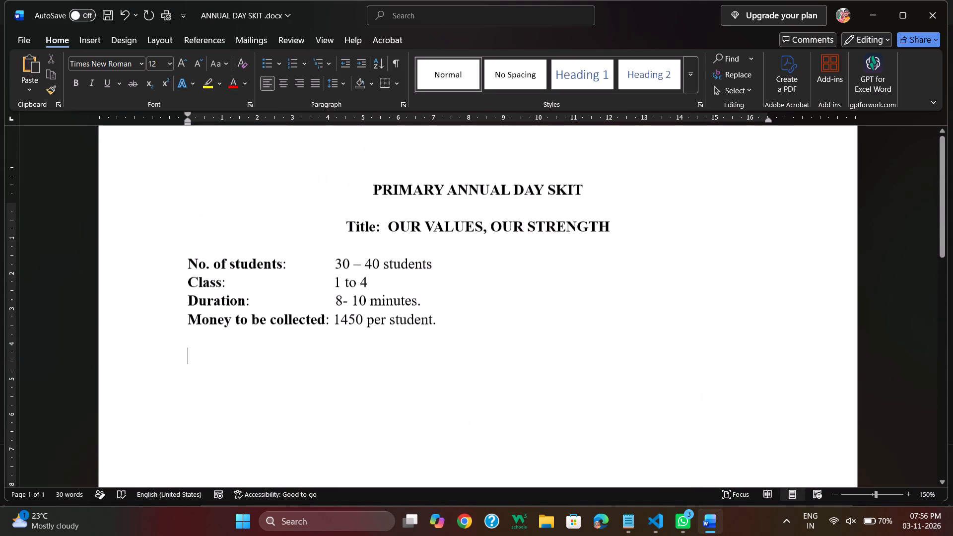
Paste the copied image below the "Money to be collected" line, using the Picture paste option.
{"action": "key", "text": "ctrl+v"}
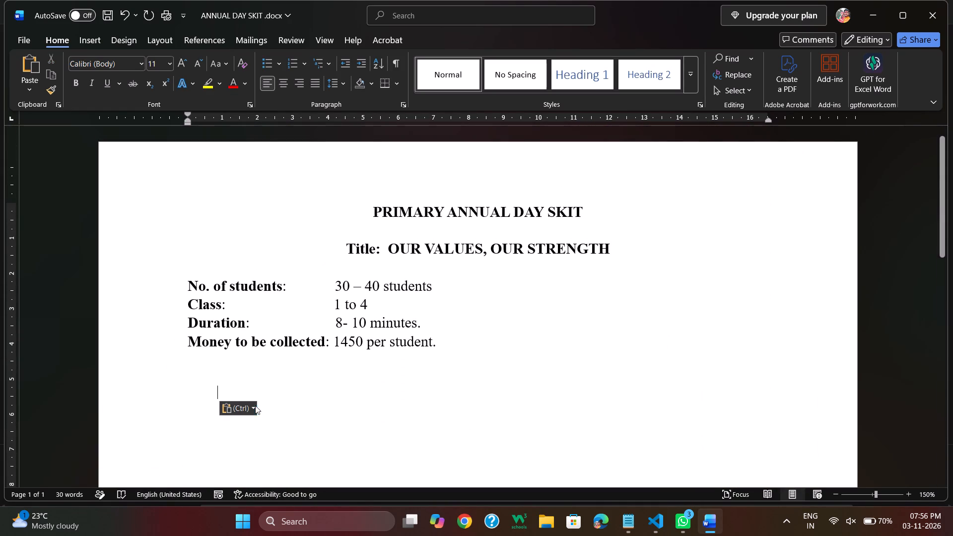
{"action": "left_click", "coordinate": [254, 405]}
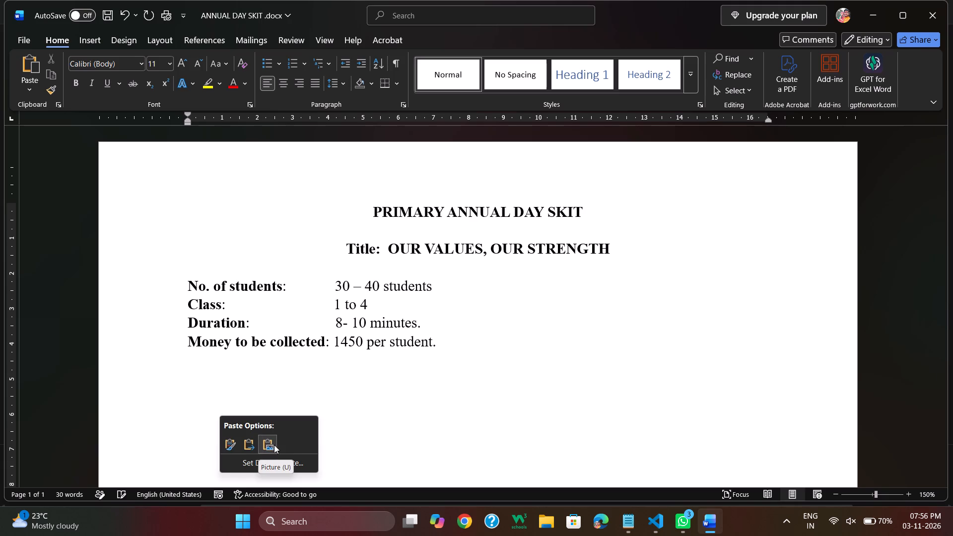
{"action": "left_click", "coordinate": [274, 445]}
Set the pasted dancer picture's height to 15 cm.
{"action": "scroll", "coordinate": [355, 364], "scroll_direction": "down", "scroll_amount": 2, "text": "ctrl"}
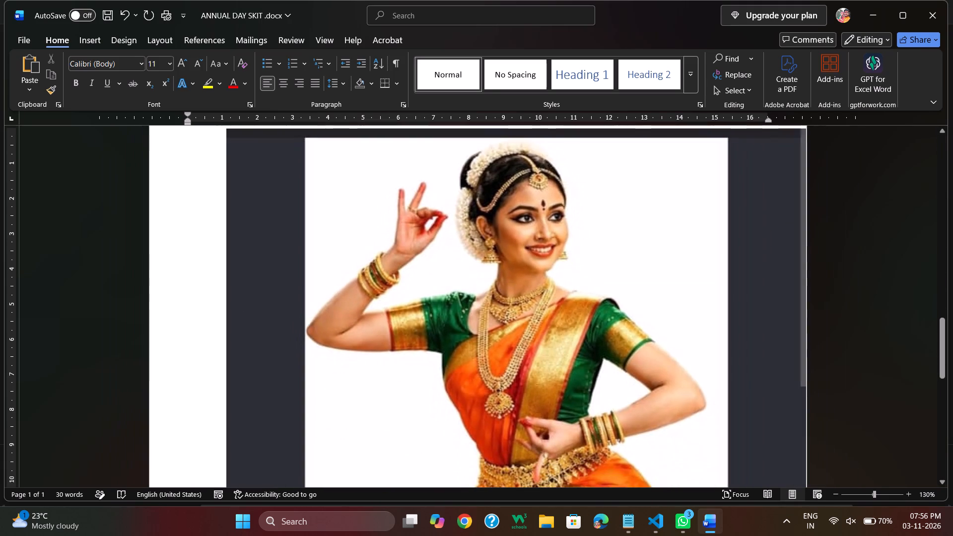
{"action": "left_click", "coordinate": [506, 335]}
{"action": "scroll", "coordinate": [506, 335], "scroll_direction": "up", "scroll_amount": 1}
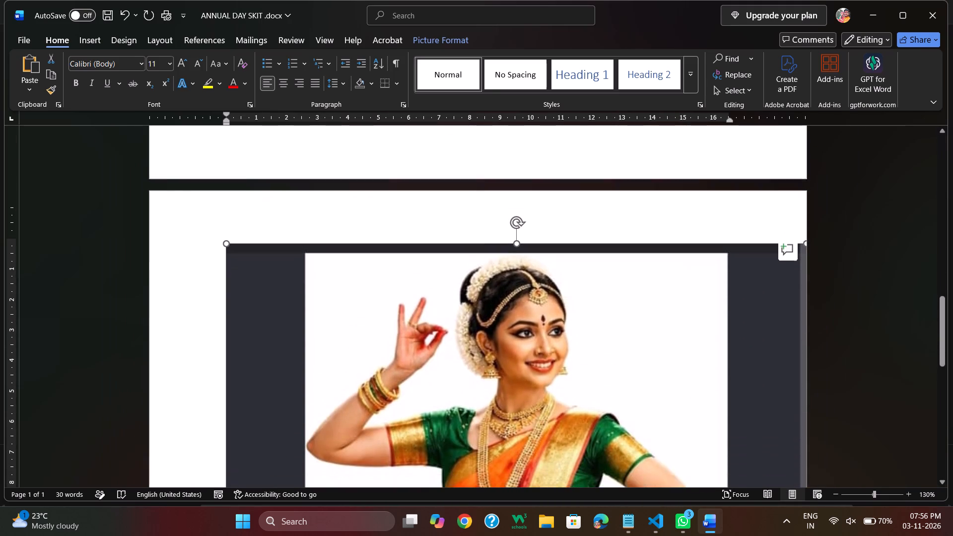
{"action": "left_click", "coordinate": [465, 39]}
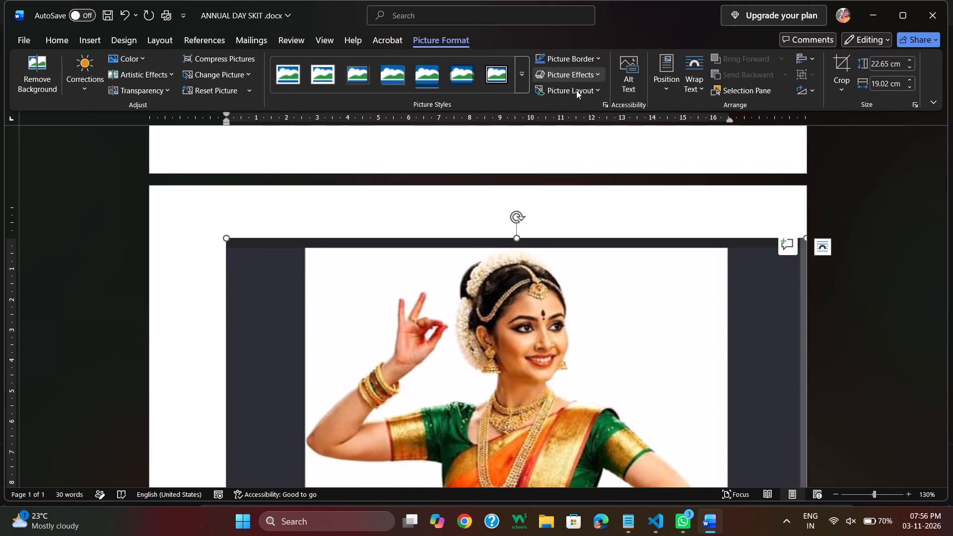
{"action": "left_click", "coordinate": [890, 63]}
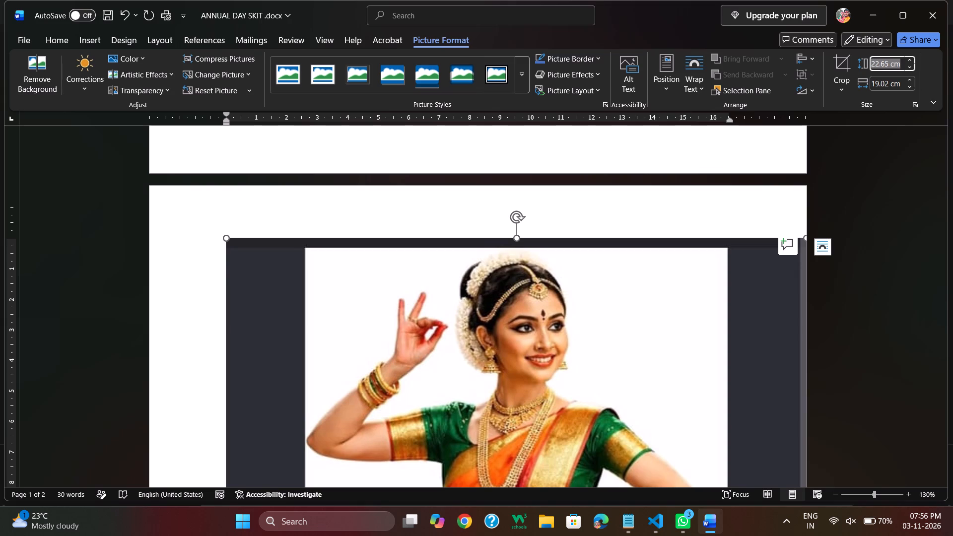
{"action": "type", "text": "15"}
{"action": "key", "text": "Return"}
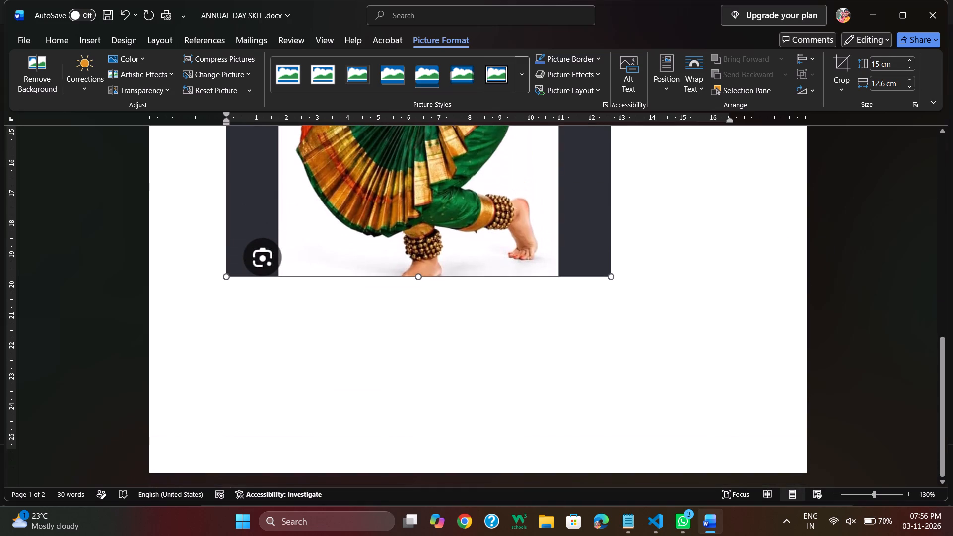
Crop the dark side bands off the dancer picture, narrowing it to about 9.25 cm wide.
{"action": "scroll", "coordinate": [565, 208], "scroll_direction": "up", "scroll_amount": 2}
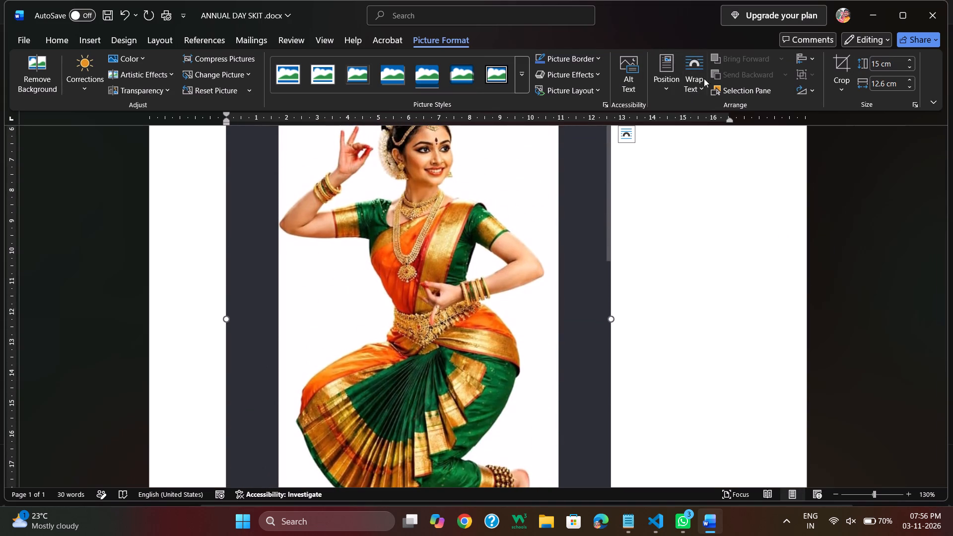
{"action": "left_click", "coordinate": [425, 289]}
{"action": "left_click", "coordinate": [838, 57]}
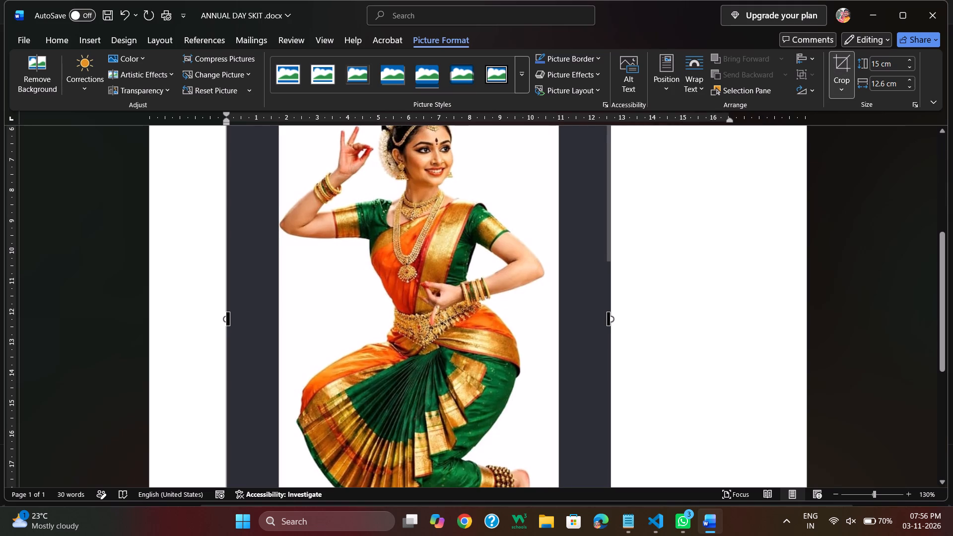
{"action": "left_click", "coordinate": [231, 320]}
{"action": "left_click_drag", "start_coordinate": [229, 321], "coordinate": [275, 324]}
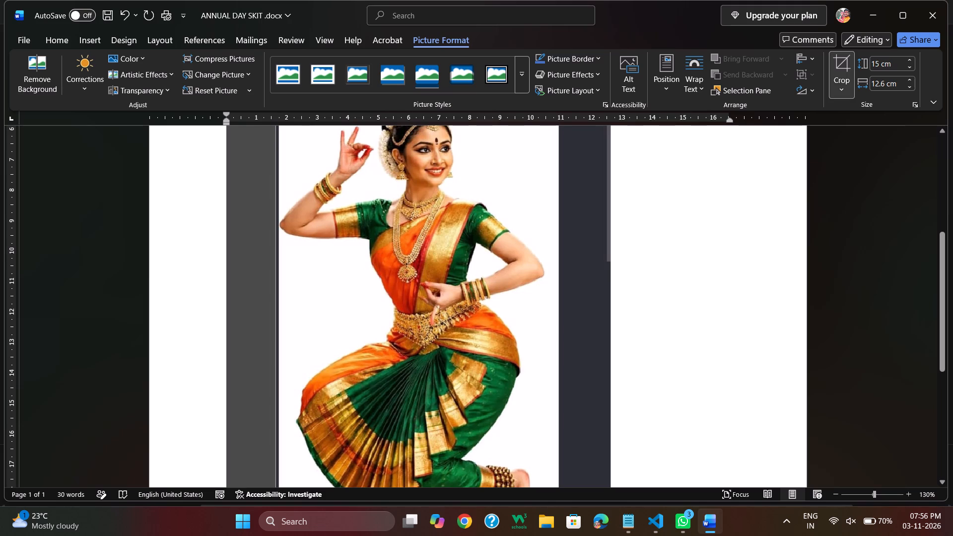
{"action": "left_click_drag", "start_coordinate": [275, 324], "coordinate": [277, 324]}
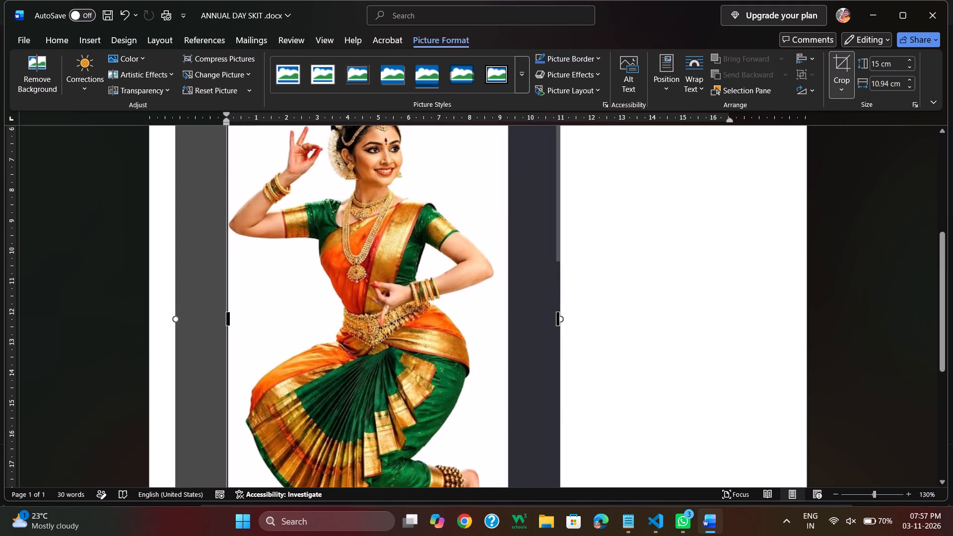
{"action": "left_click_drag", "start_coordinate": [559, 318], "coordinate": [508, 319]}
{"action": "scroll", "coordinate": [508, 319], "scroll_direction": "down", "scroll_amount": 1}
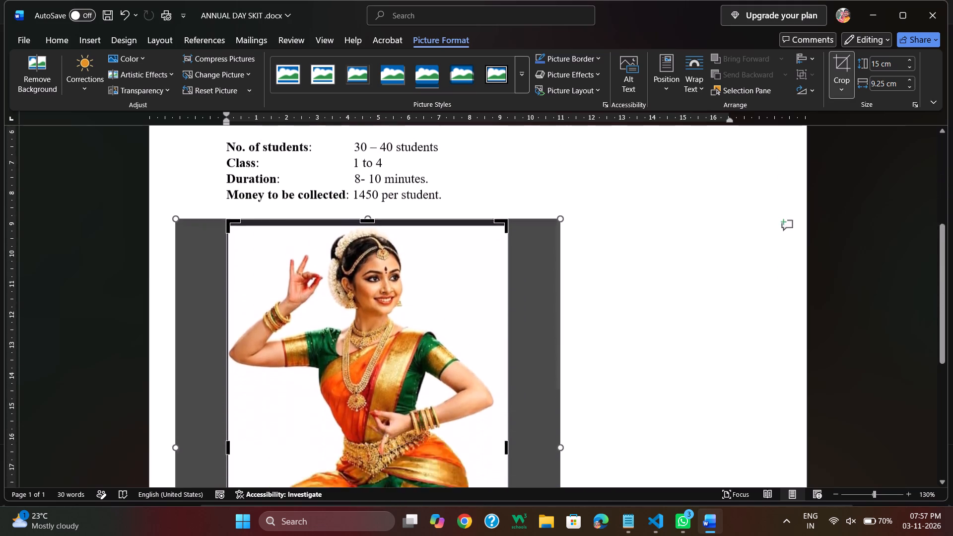
{"action": "scroll", "coordinate": [508, 319], "scroll_direction": "down", "scroll_amount": 1}
{"action": "scroll", "coordinate": [508, 319], "scroll_direction": "up", "scroll_amount": 1}
{"action": "key", "text": "Return"}
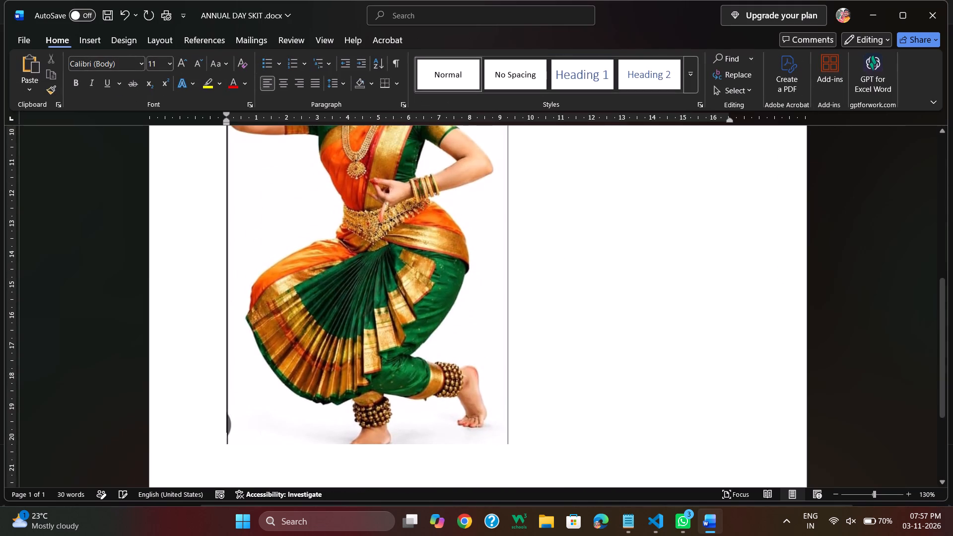
Set the dancer picture's text wrapping to in front of text and shift it slightly into the page's left margin.
{"action": "scroll", "coordinate": [413, 358], "scroll_direction": "up", "scroll_amount": 1}
{"action": "left_click", "coordinate": [442, 302]}
{"action": "left_click_drag", "start_coordinate": [451, 292], "coordinate": [446, 292]}
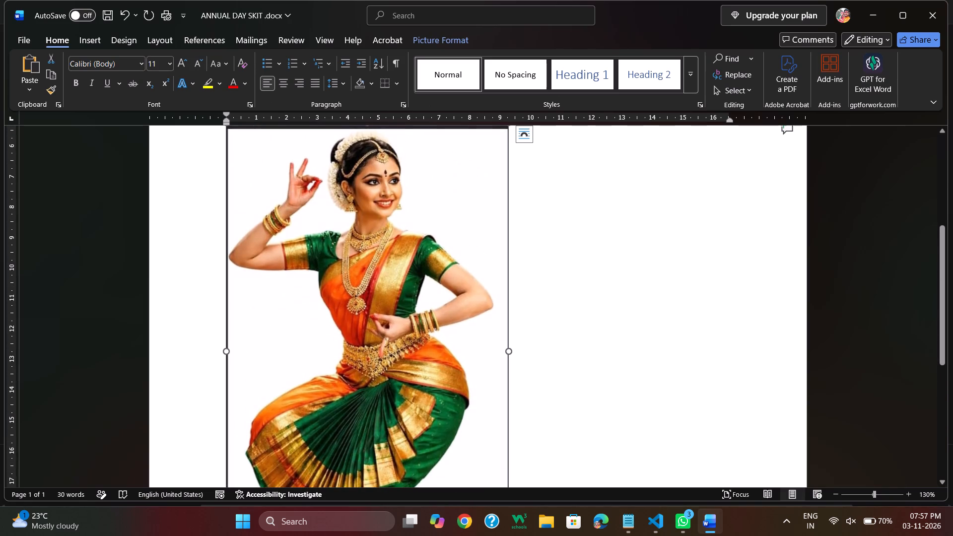
{"action": "left_click_drag", "start_coordinate": [446, 292], "coordinate": [440, 291]}
{"action": "left_click", "coordinate": [521, 135]}
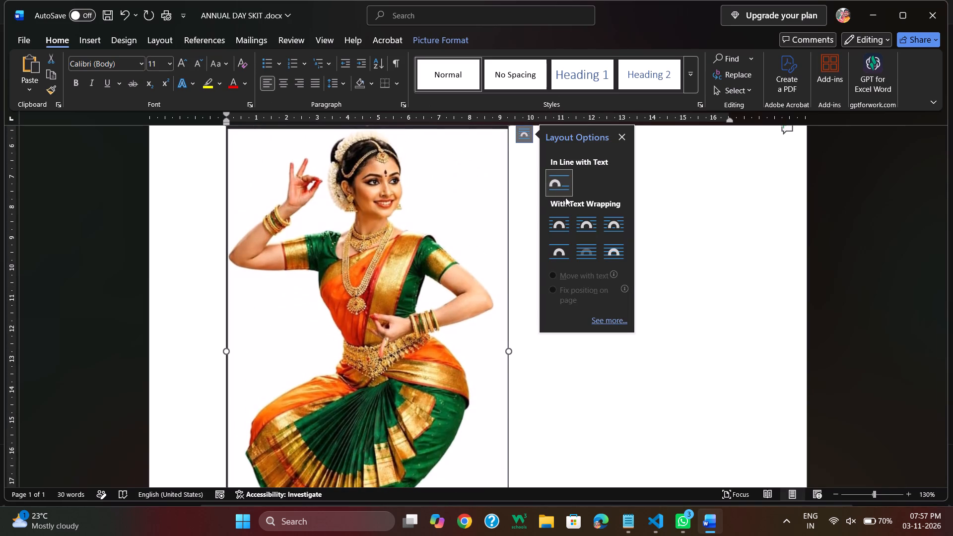
{"action": "left_click", "coordinate": [613, 255]}
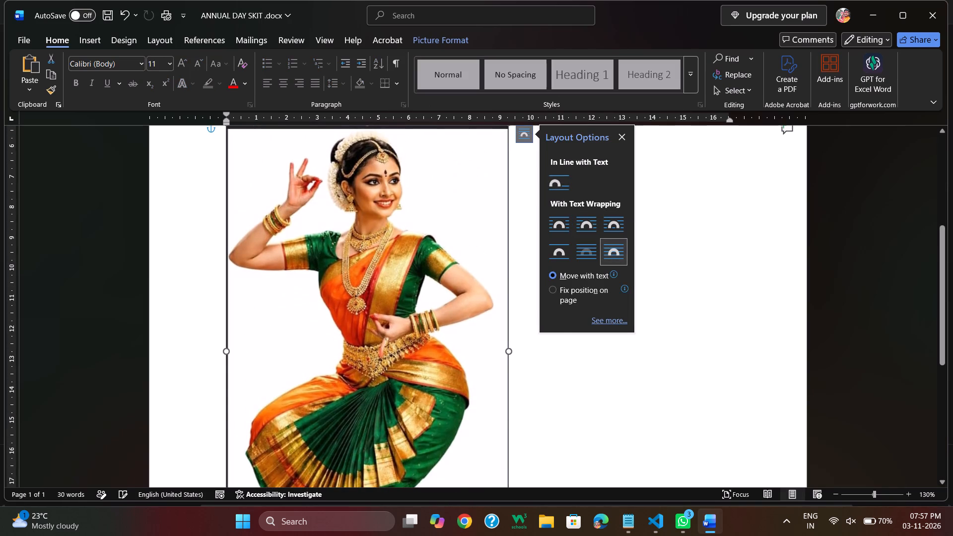
{"action": "scroll", "coordinate": [396, 238], "scroll_direction": "up", "scroll_amount": 1}
{"action": "left_click_drag", "start_coordinate": [407, 238], "coordinate": [362, 230]}
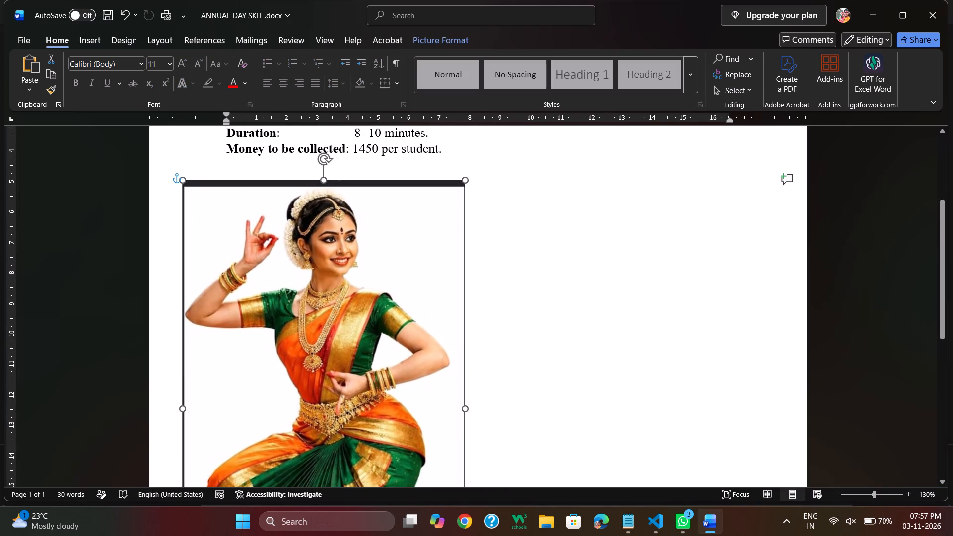
Open the print settings for the document.
{"action": "scroll", "coordinate": [362, 230], "scroll_direction": "down", "scroll_amount": 3, "text": "ctrl"}
{"action": "scroll", "coordinate": [498, 297], "scroll_direction": "down", "scroll_amount": 6, "text": "ctrl"}
{"action": "key", "text": "ctrl+p"}
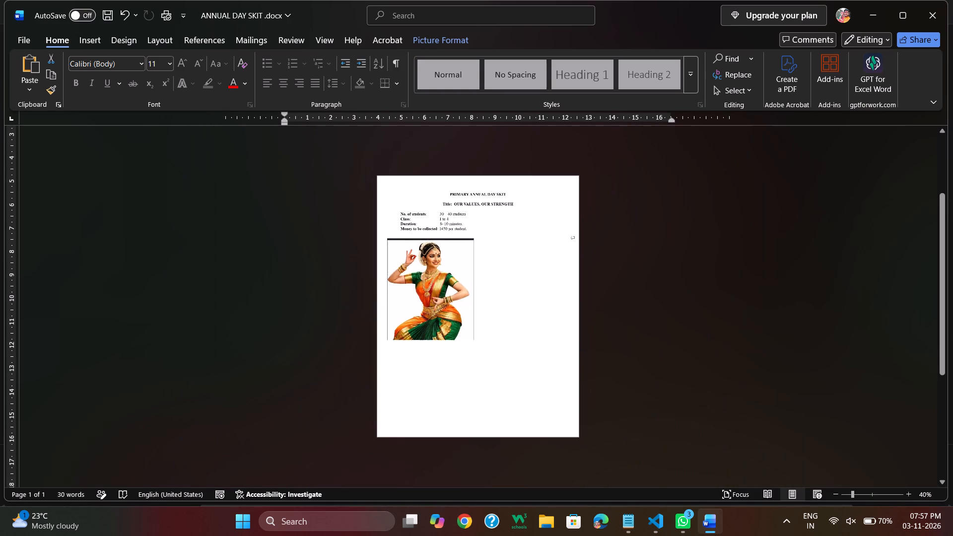
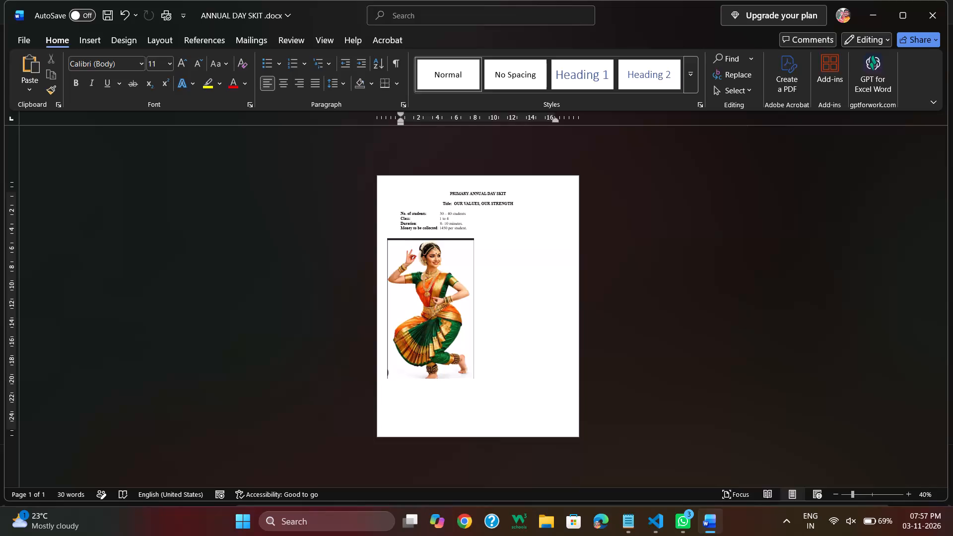
Crop the dark band off the top of the dancer picture, reducing its height to about 14.67 cm.
{"action": "scroll", "coordinate": [471, 211], "scroll_direction": "up", "scroll_amount": 2, "text": "ctrl"}
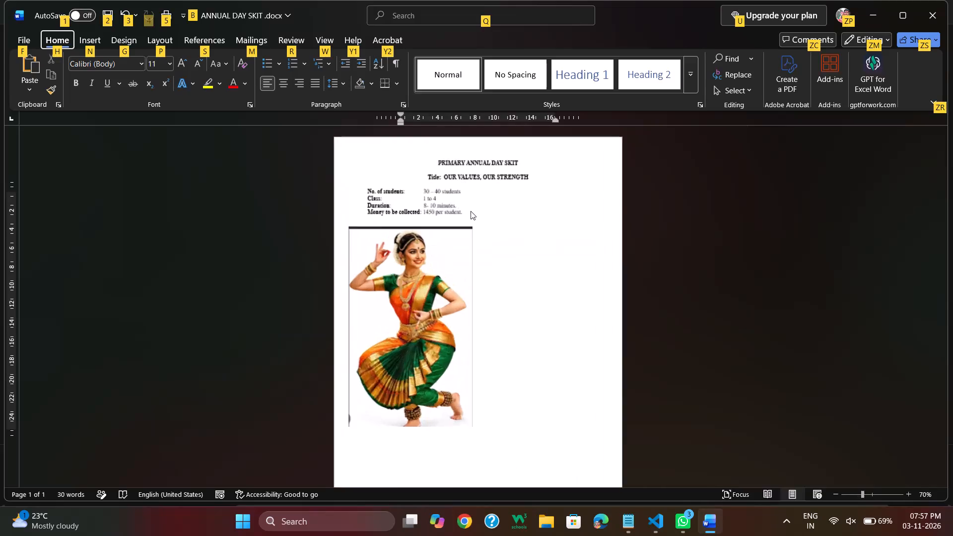
{"action": "scroll", "coordinate": [471, 211], "scroll_direction": "up", "scroll_amount": 7, "text": "ctrl"}
{"action": "left_click", "coordinate": [382, 294]}
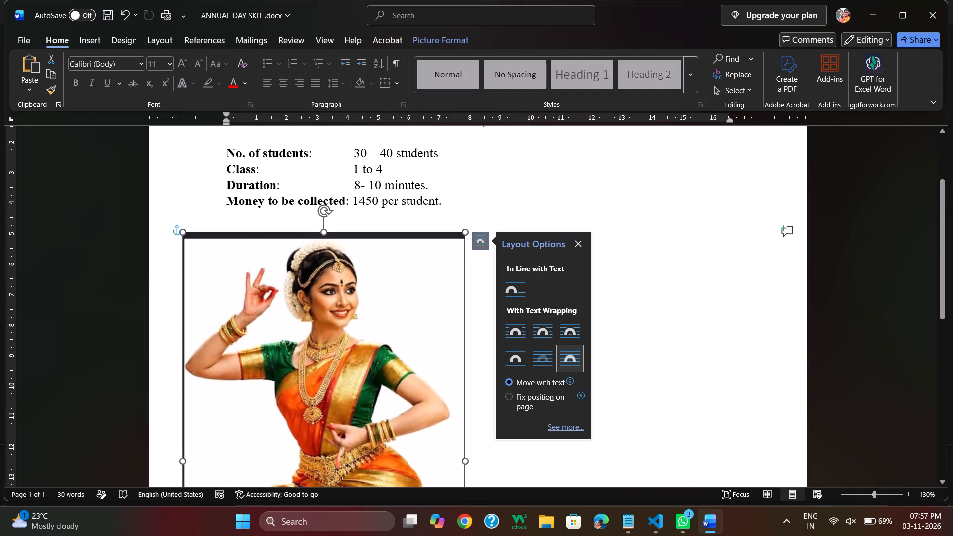
{"action": "left_click", "coordinate": [447, 42]}
{"action": "left_click", "coordinate": [844, 64]}
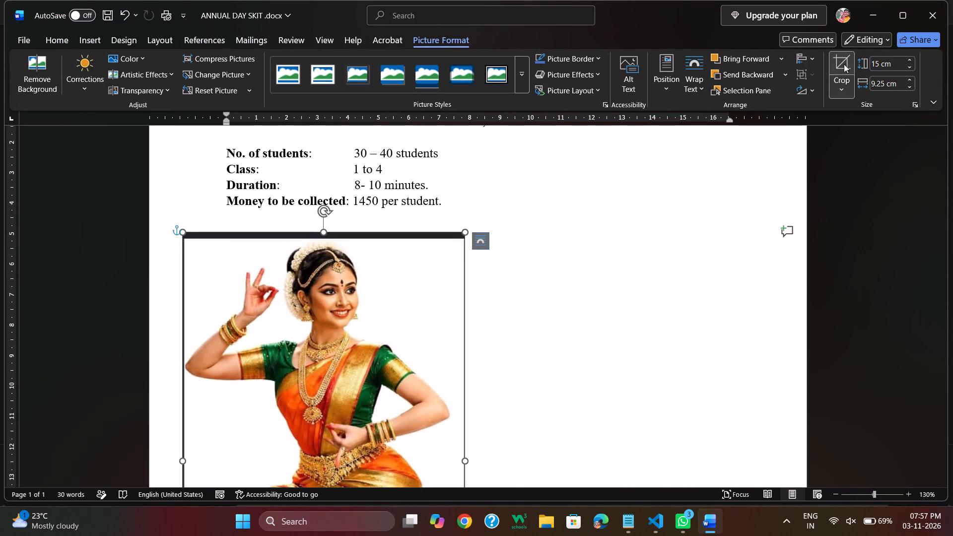
{"action": "left_click_drag", "start_coordinate": [330, 234], "coordinate": [328, 240]}
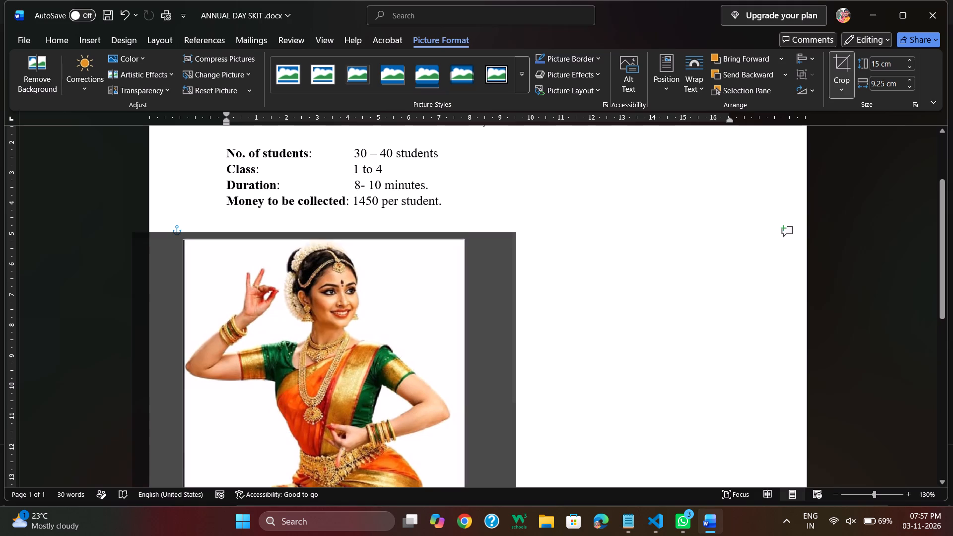
{"action": "left_click_drag", "start_coordinate": [328, 240], "coordinate": [328, 243]}
{"action": "key", "text": "Return"}
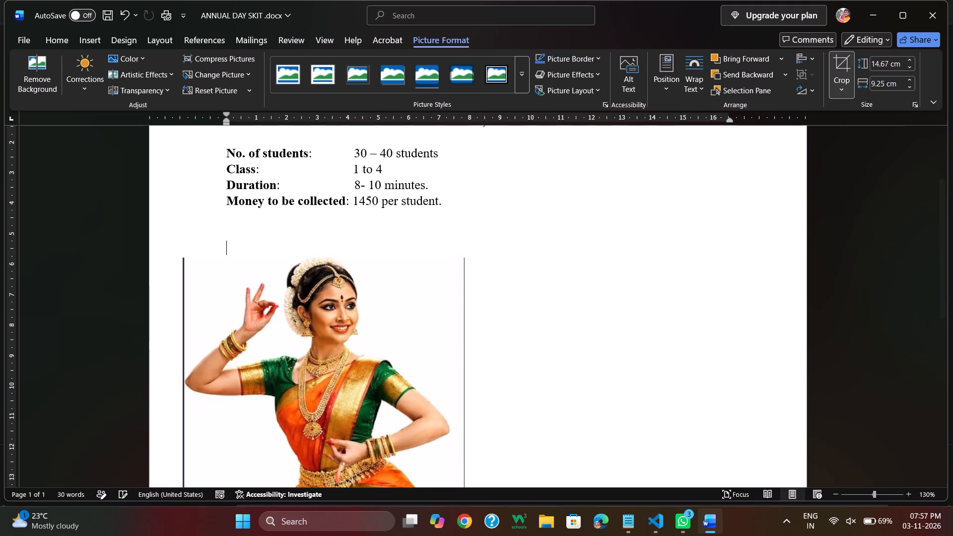
Crop the thin dark lines off the dancer picture's right and left edges, narrowing it to about 9 cm wide.
{"action": "scroll", "coordinate": [328, 243], "scroll_direction": "down", "scroll_amount": 2}
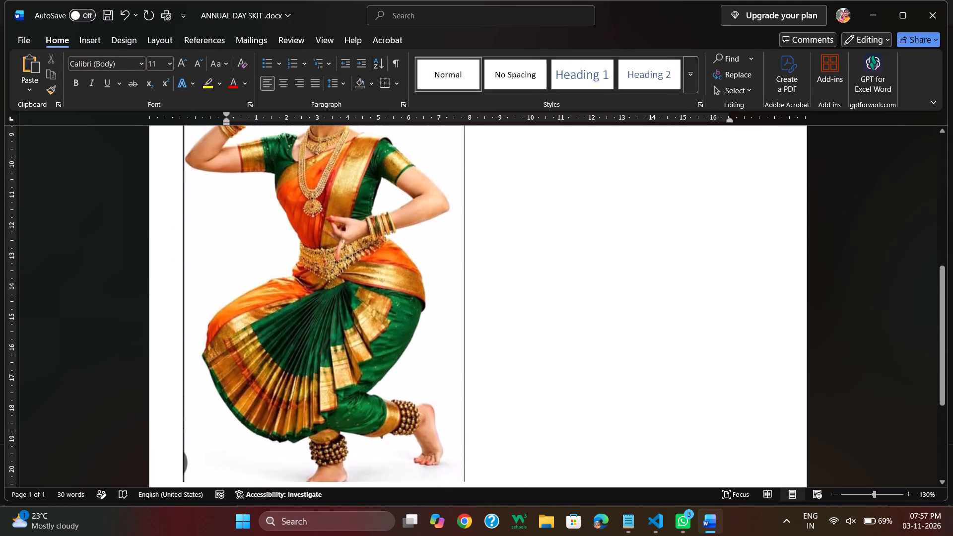
{"action": "scroll", "coordinate": [328, 243], "scroll_direction": "down", "scroll_amount": 1}
{"action": "left_click", "coordinate": [316, 286]}
{"action": "scroll", "coordinate": [316, 286], "scroll_direction": "up", "scroll_amount": 1}
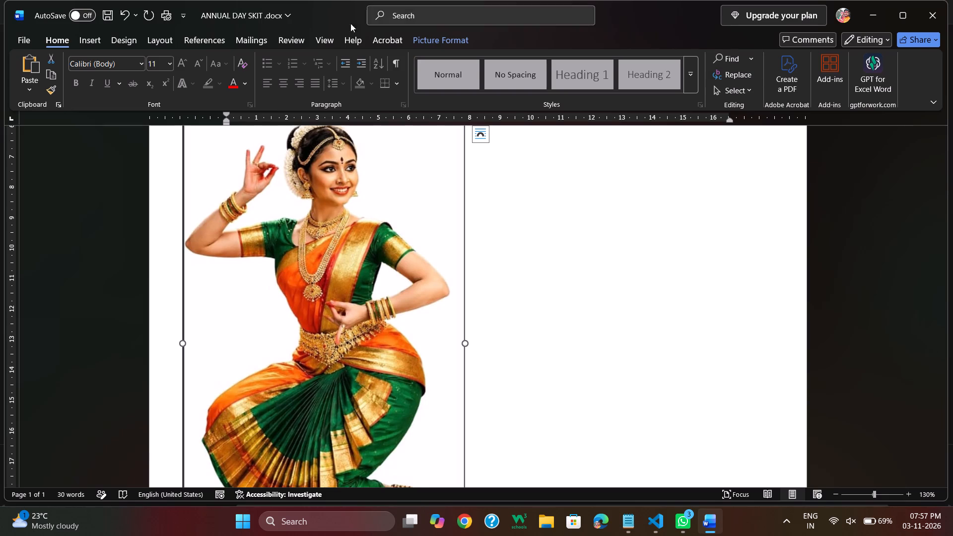
{"action": "left_click", "coordinate": [452, 37]}
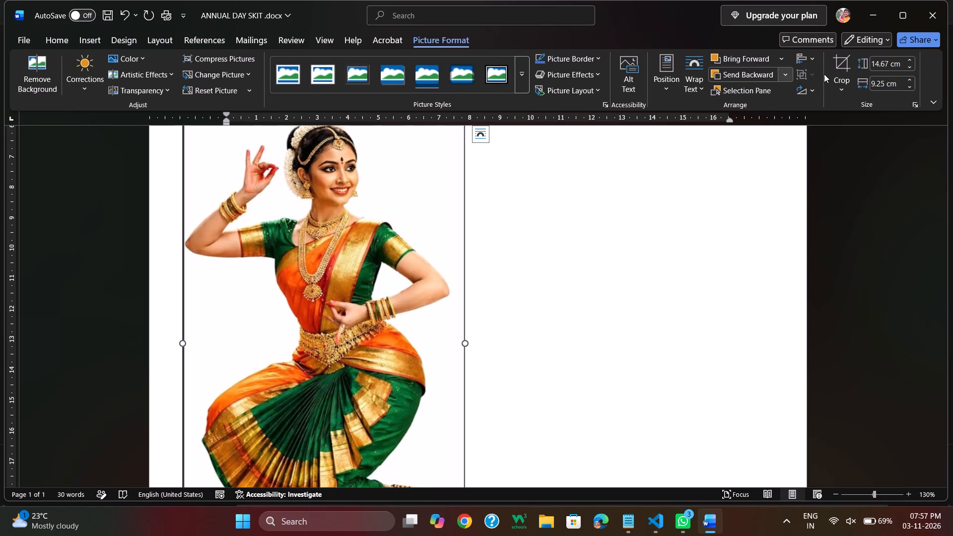
{"action": "left_click", "coordinate": [838, 71]}
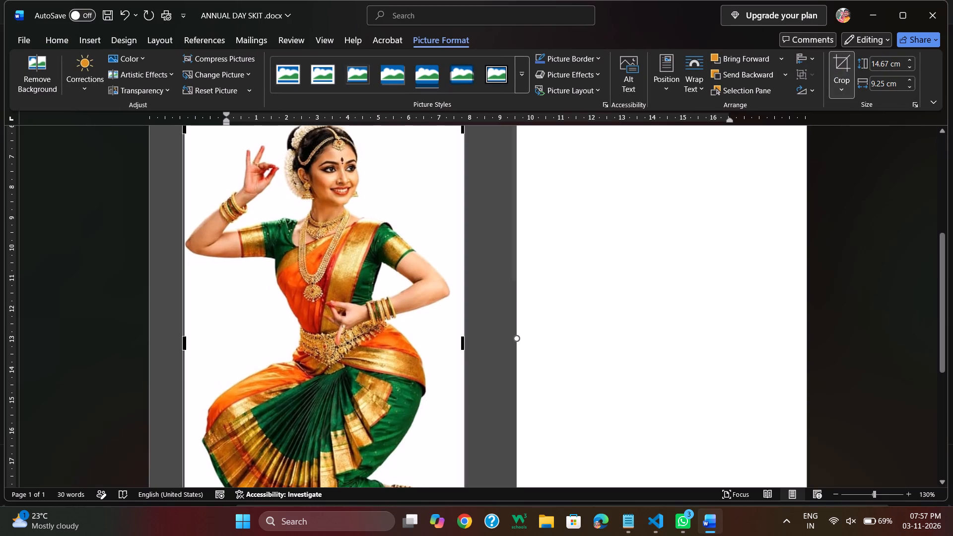
{"action": "left_click", "coordinate": [462, 347]}
{"action": "scroll", "coordinate": [242, 369], "scroll_direction": "up", "scroll_amount": 1}
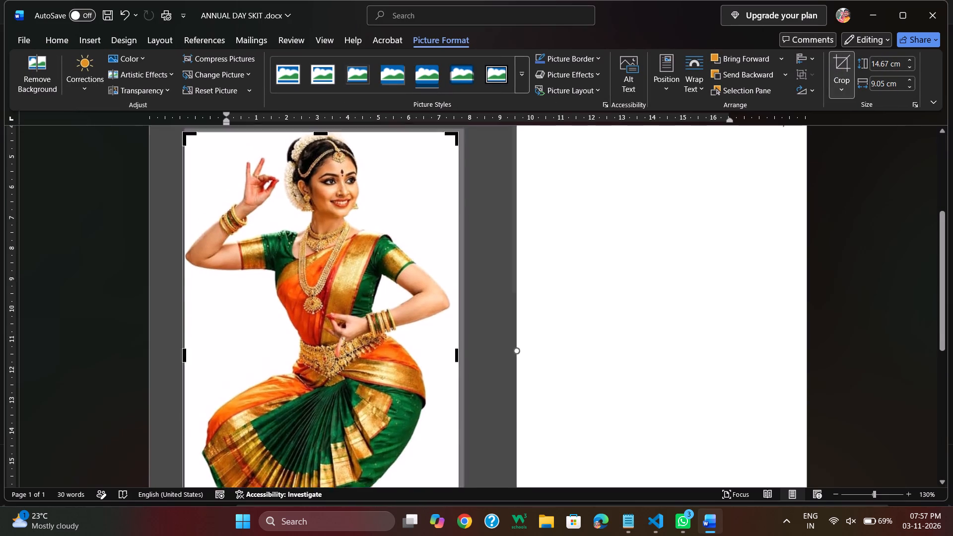
{"action": "scroll", "coordinate": [242, 369], "scroll_direction": "up", "scroll_amount": 1}
{"action": "left_click", "coordinate": [183, 429]}
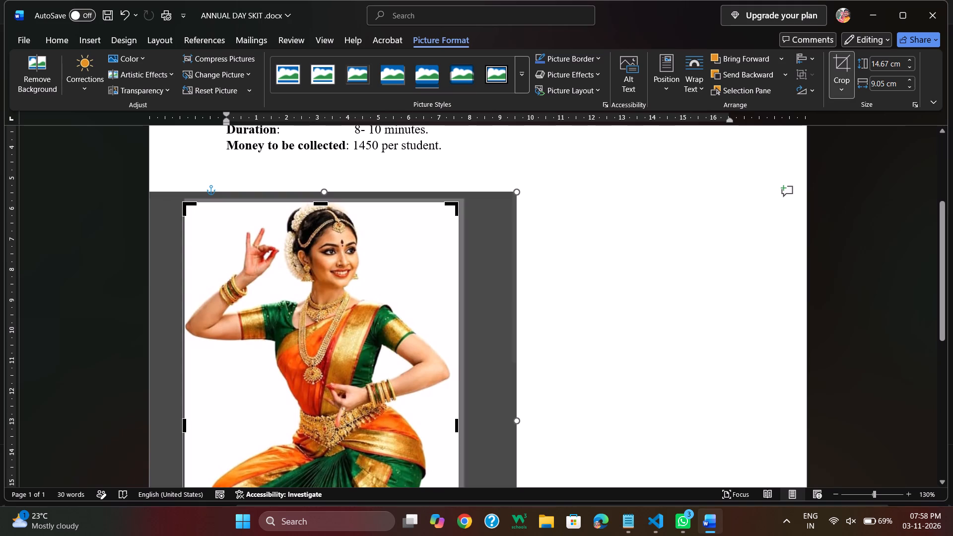
{"action": "left_click", "coordinate": [186, 429]}
{"action": "key", "text": "Return"}
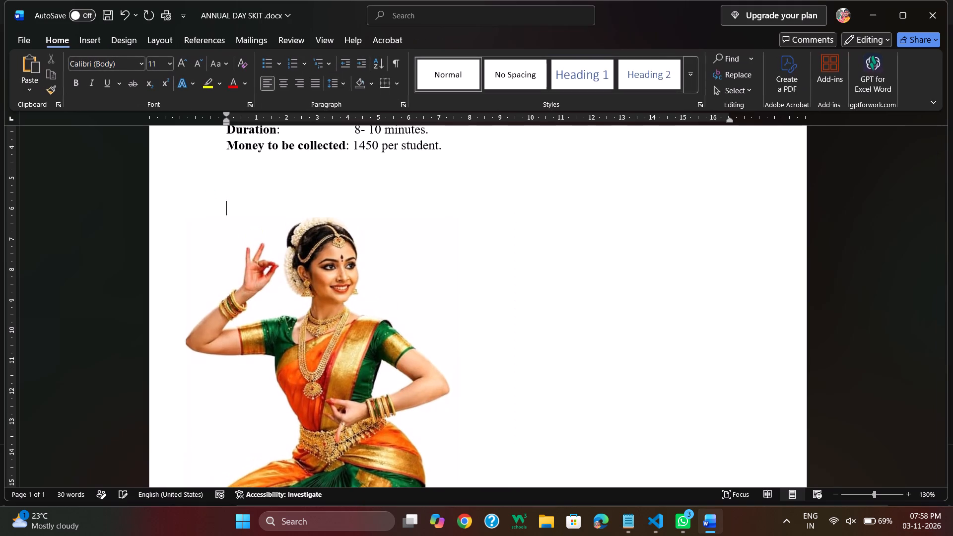
Check the cropped dancer picture's edges and its placement on the page below the skit details.
{"action": "scroll", "coordinate": [289, 366], "scroll_direction": "down", "scroll_amount": 1, "text": "ctrl"}
{"action": "scroll", "coordinate": [289, 366], "scroll_direction": "down", "scroll_amount": 2}
{"action": "scroll", "coordinate": [289, 366], "scroll_direction": "up", "scroll_amount": 1}
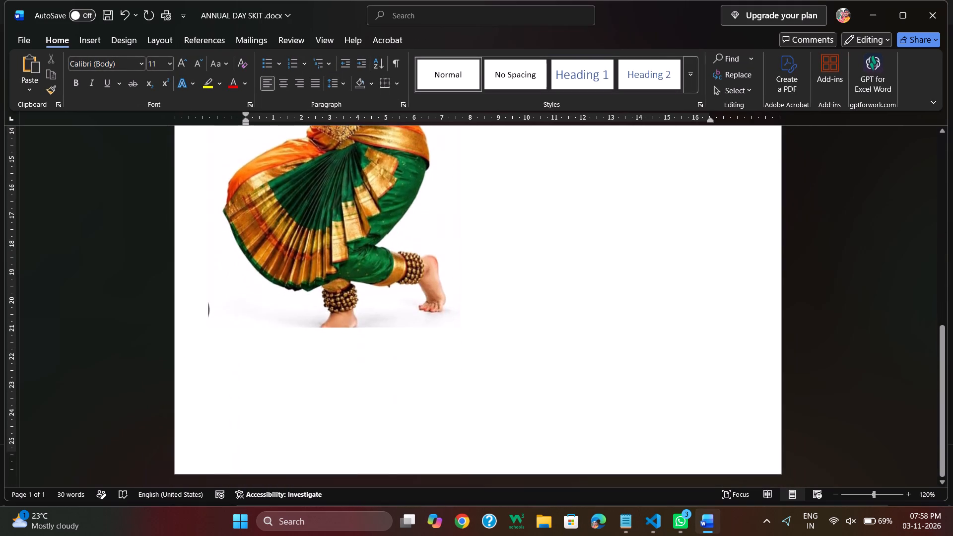
{"action": "scroll", "coordinate": [289, 366], "scroll_direction": "up", "scroll_amount": 1}
{"action": "left_click", "coordinate": [297, 345]}
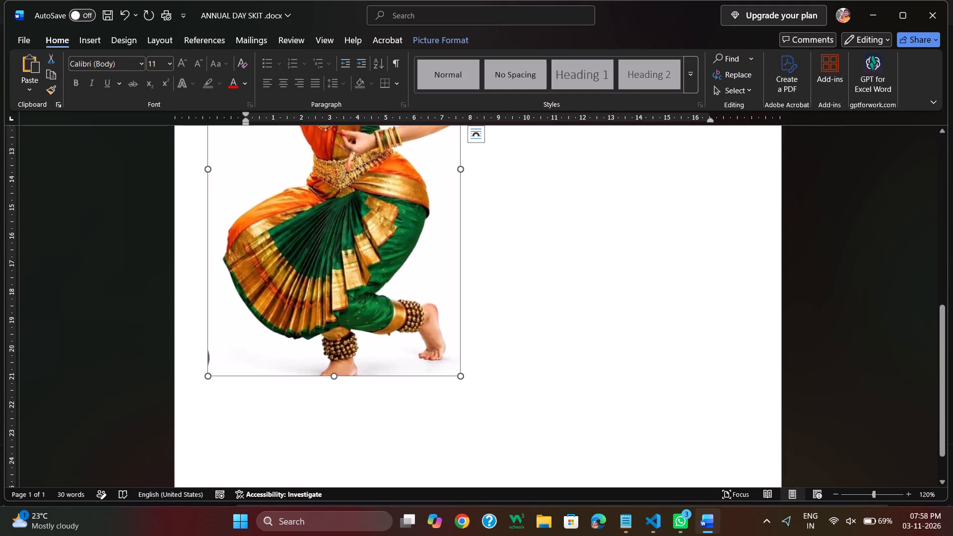
{"action": "left_click", "coordinate": [227, 394]}
{"action": "scroll", "coordinate": [227, 394], "scroll_direction": "down", "scroll_amount": 4, "text": "ctrl"}
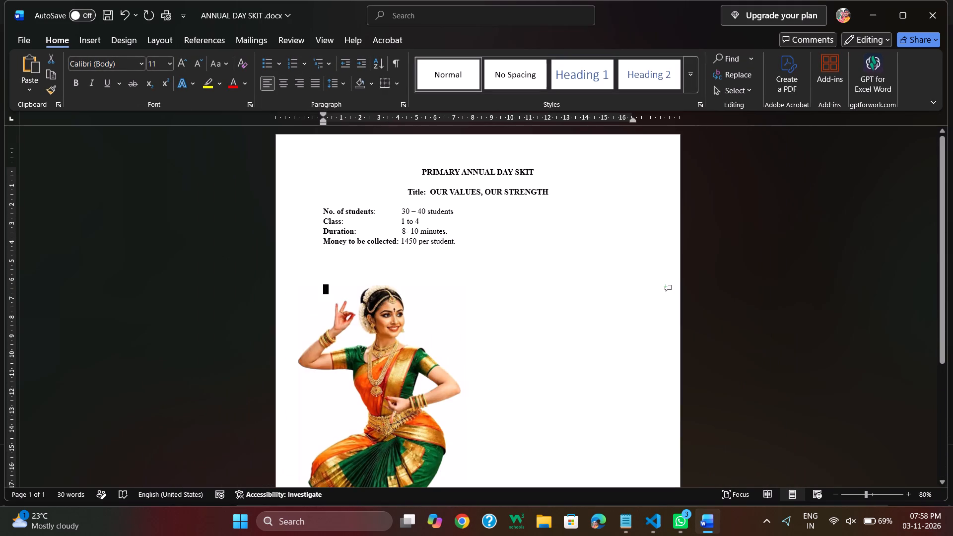
{"action": "left_click", "coordinate": [492, 194]}
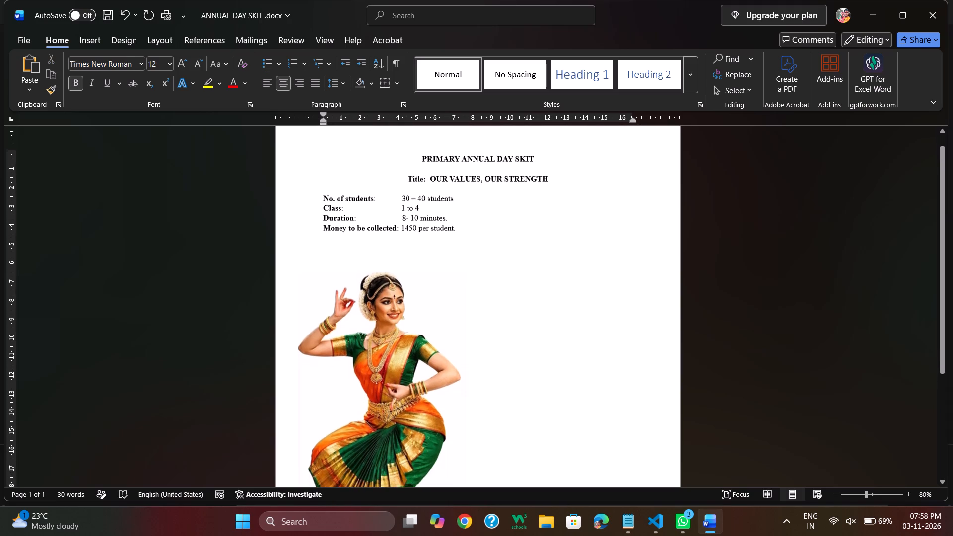
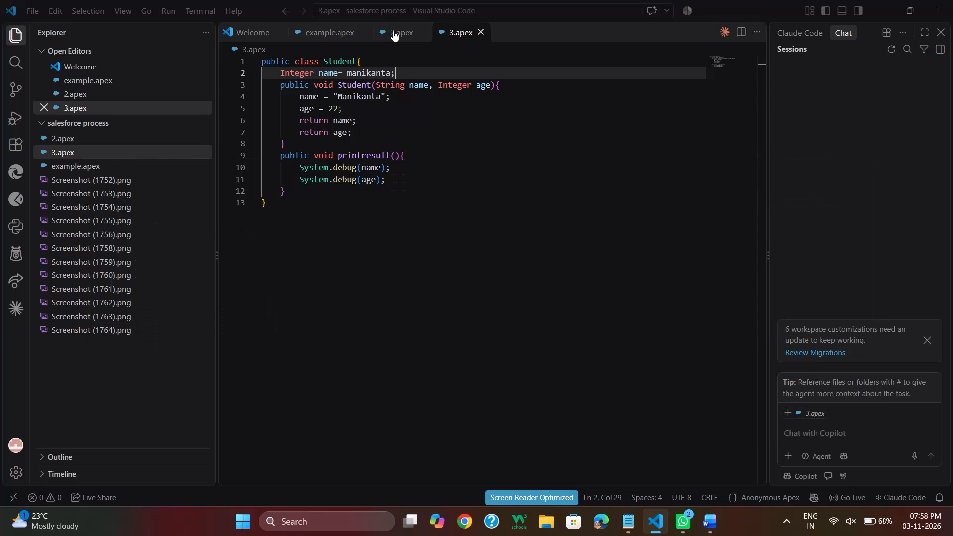
Open Google Chrome and search Google for "oracle Fusion HCM- Application".
{"action": "type", "text": "ch"}
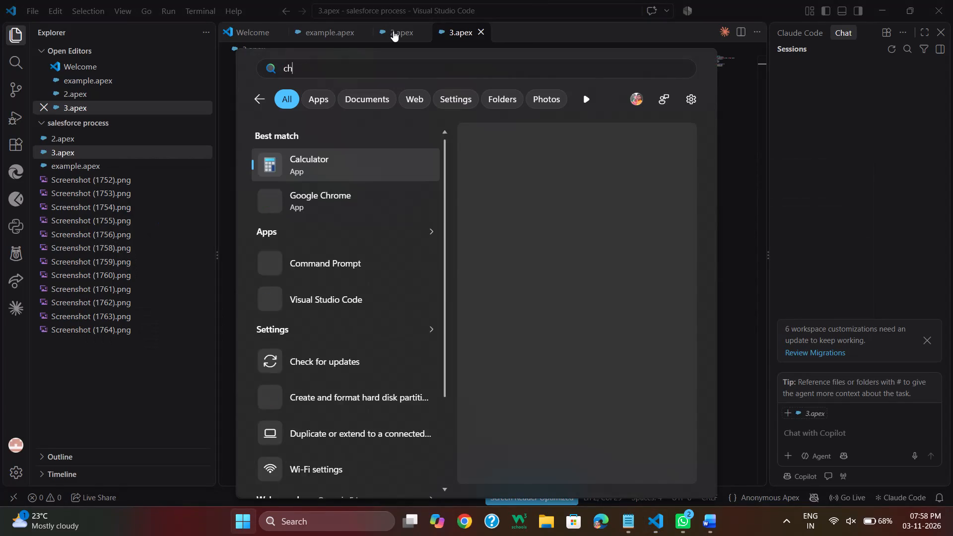
{"action": "key", "text": "Return"}
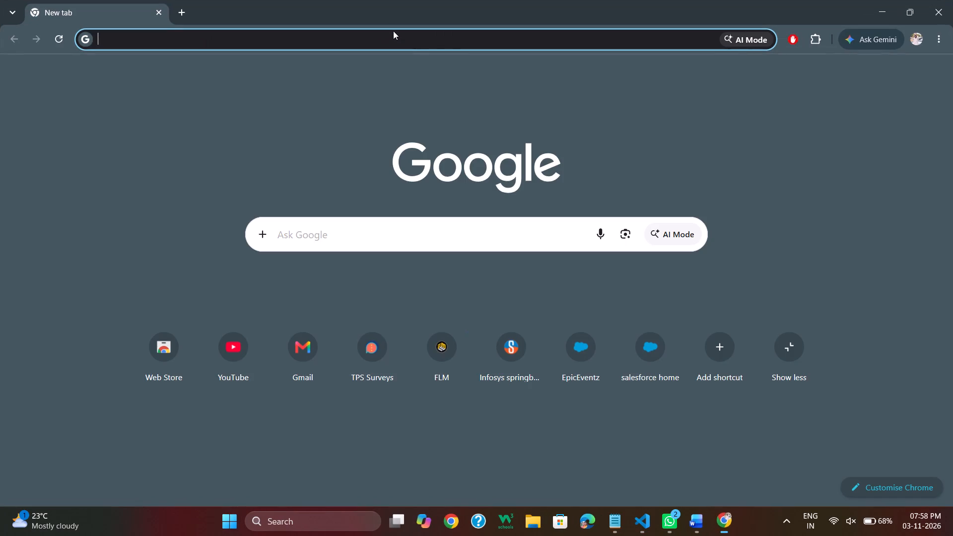
{"action": "key", "text": "o"}
{"action": "key", "text": "ctrl+v"}
{"action": "key", "text": "Return"}
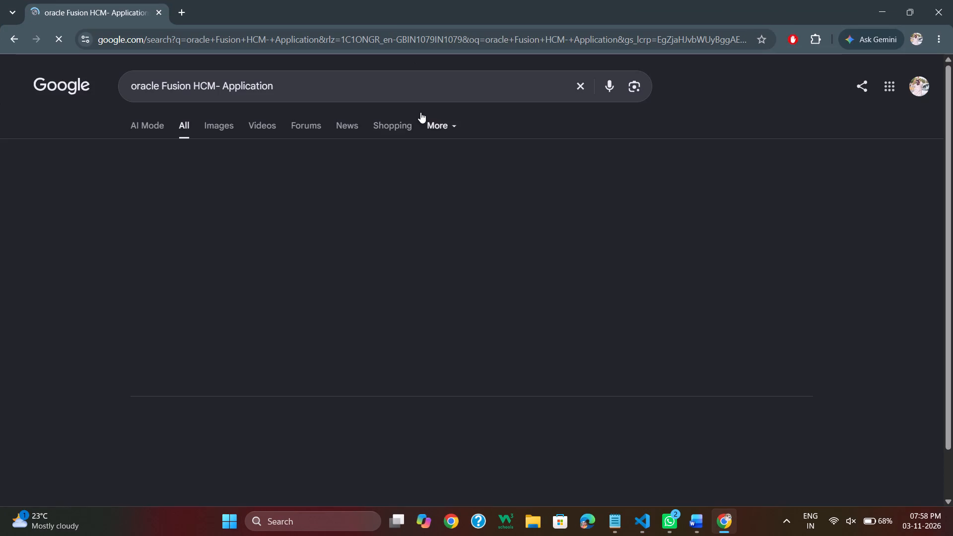
Expand the AI Overview in the search results and read what it says about Oracle Fusion Cloud HCM.
{"action": "scroll", "coordinate": [249, 329], "scroll_direction": "down", "scroll_amount": 1}
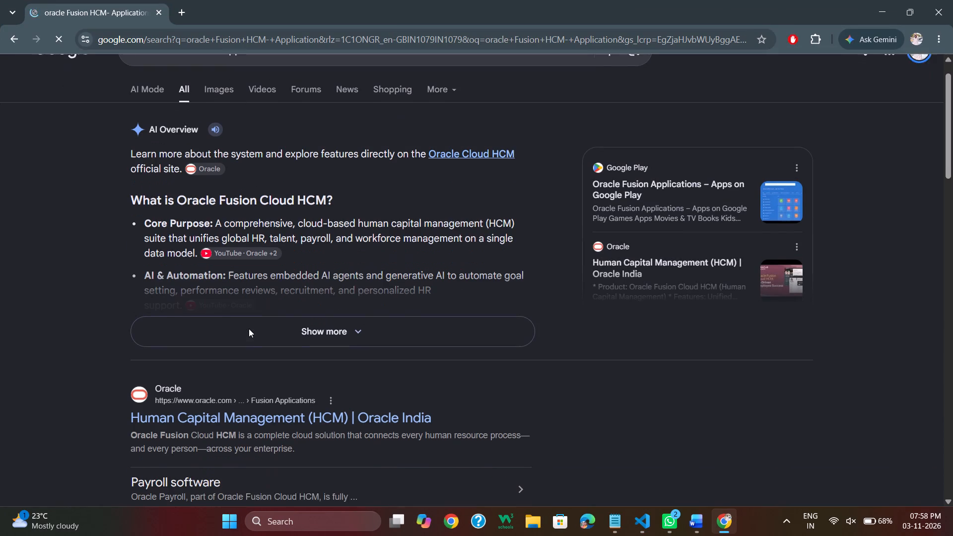
{"action": "scroll", "coordinate": [249, 329], "scroll_direction": "down", "scroll_amount": 1}
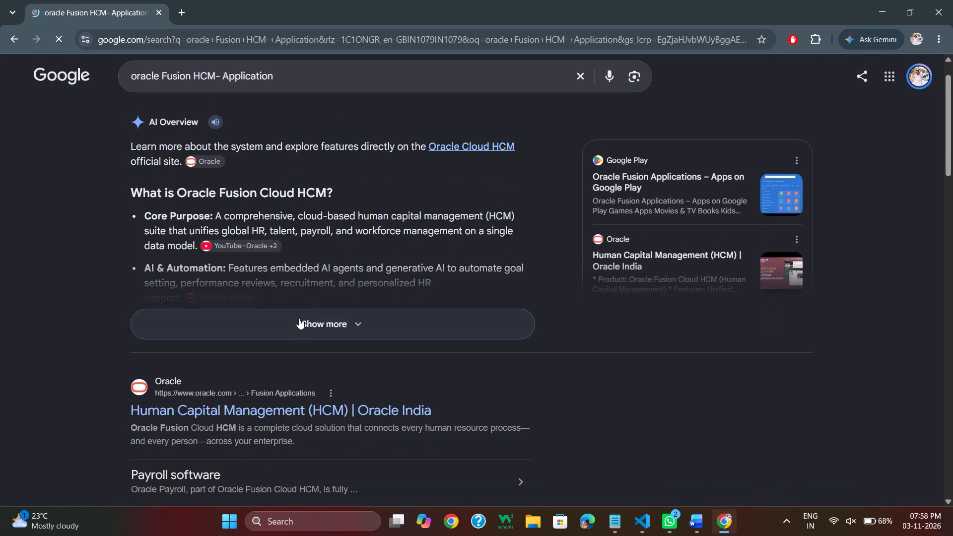
{"action": "left_click", "coordinate": [301, 321]}
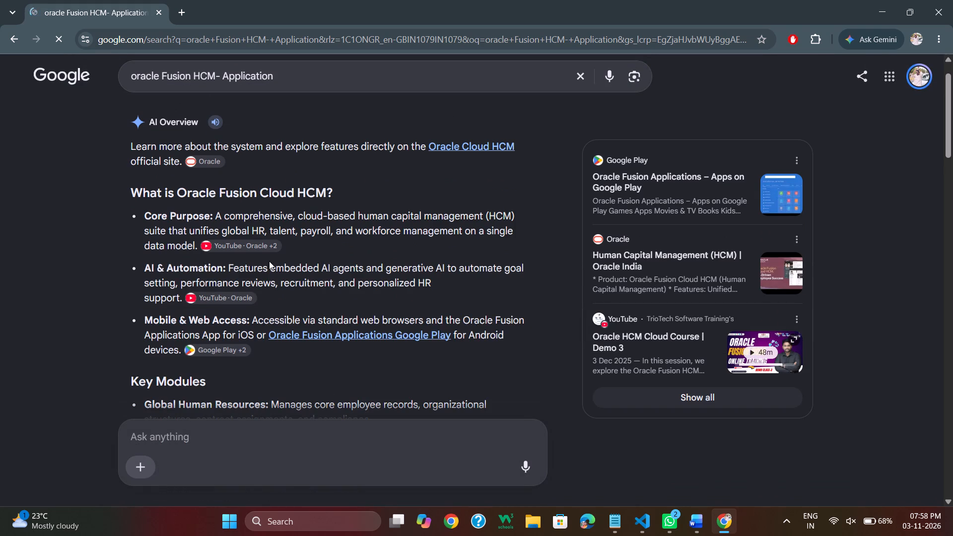
{"action": "key", "text": "alt+Tab"}
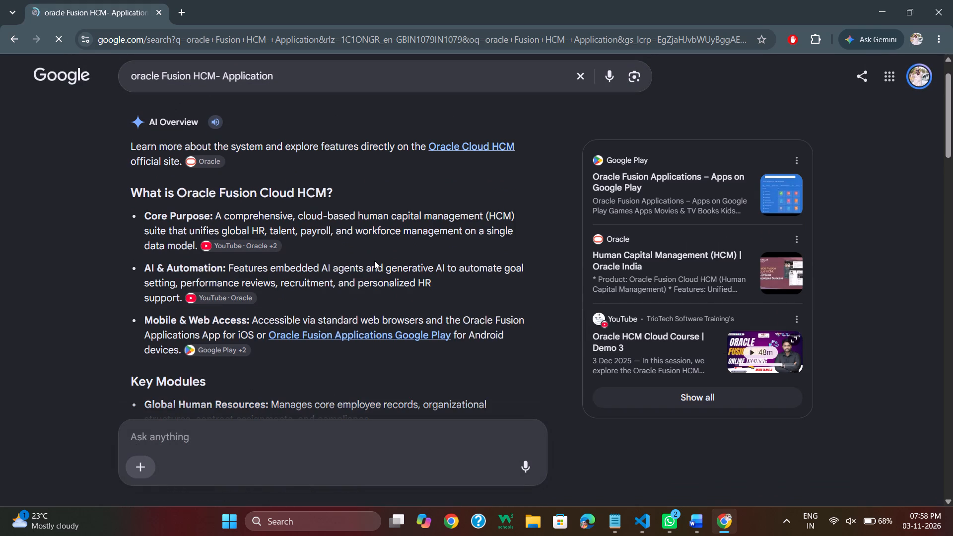
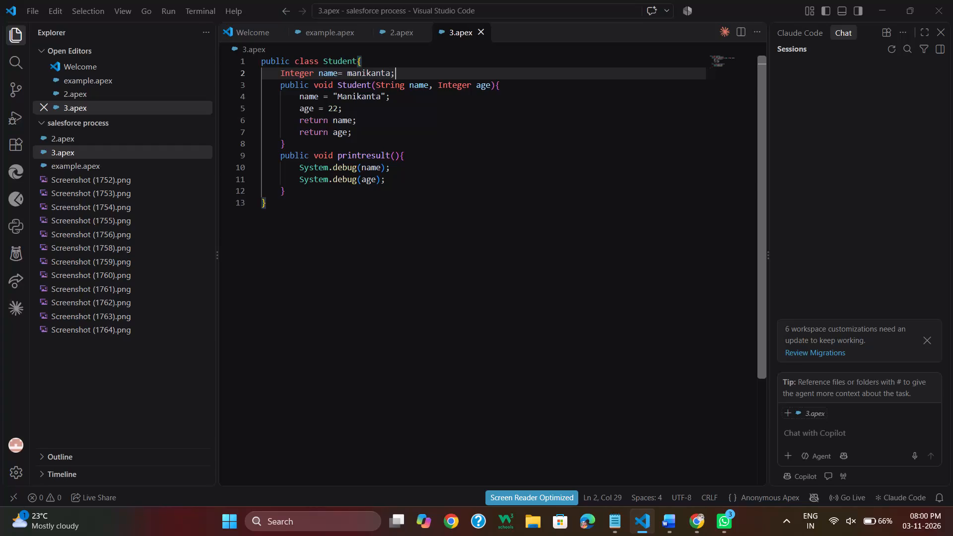
Switch to the ANNUAL DAY SKIT document in Word.
{"action": "left_click", "coordinate": [664, 523]}
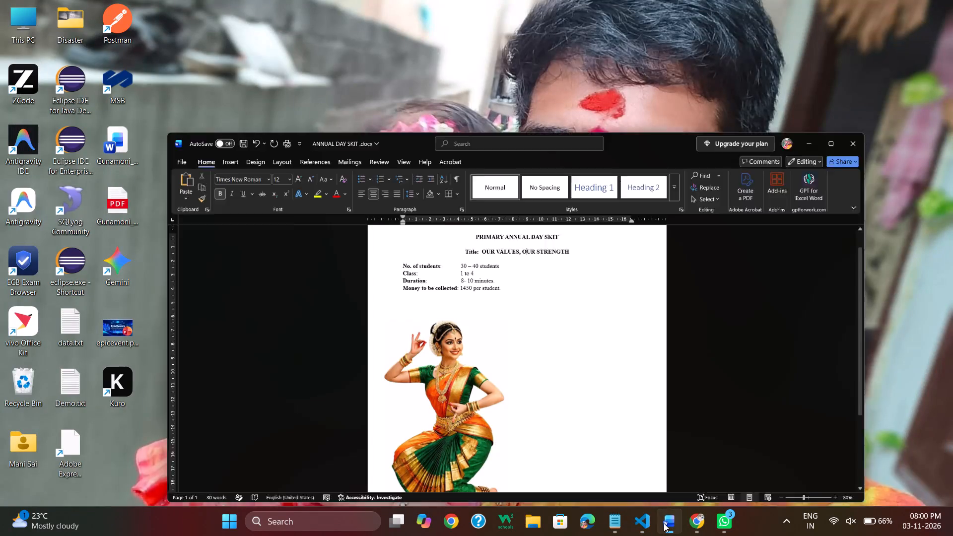
{"action": "left_click", "coordinate": [513, 348]}
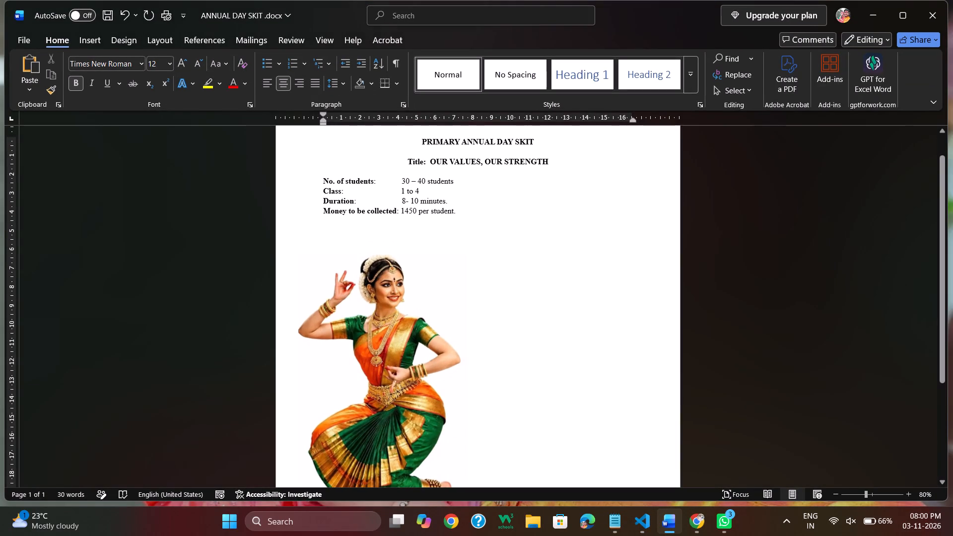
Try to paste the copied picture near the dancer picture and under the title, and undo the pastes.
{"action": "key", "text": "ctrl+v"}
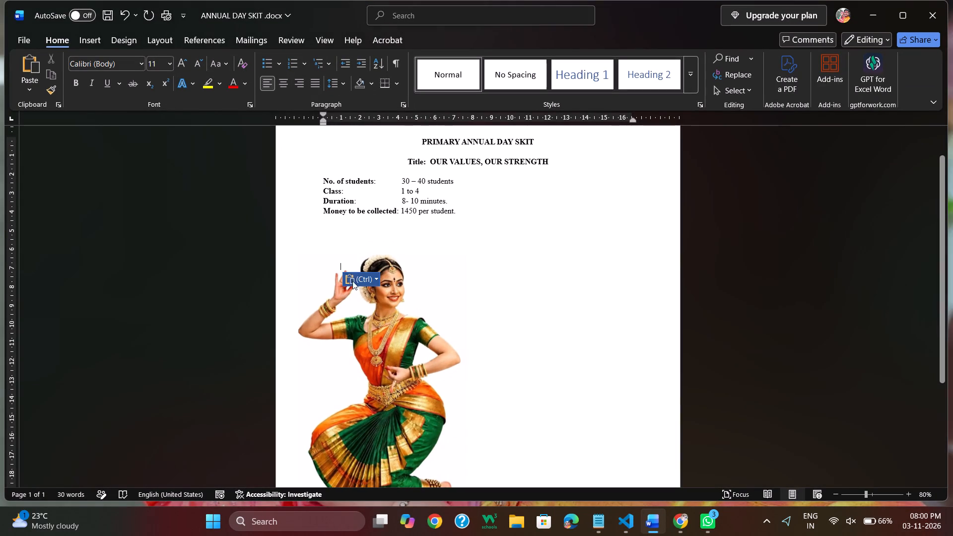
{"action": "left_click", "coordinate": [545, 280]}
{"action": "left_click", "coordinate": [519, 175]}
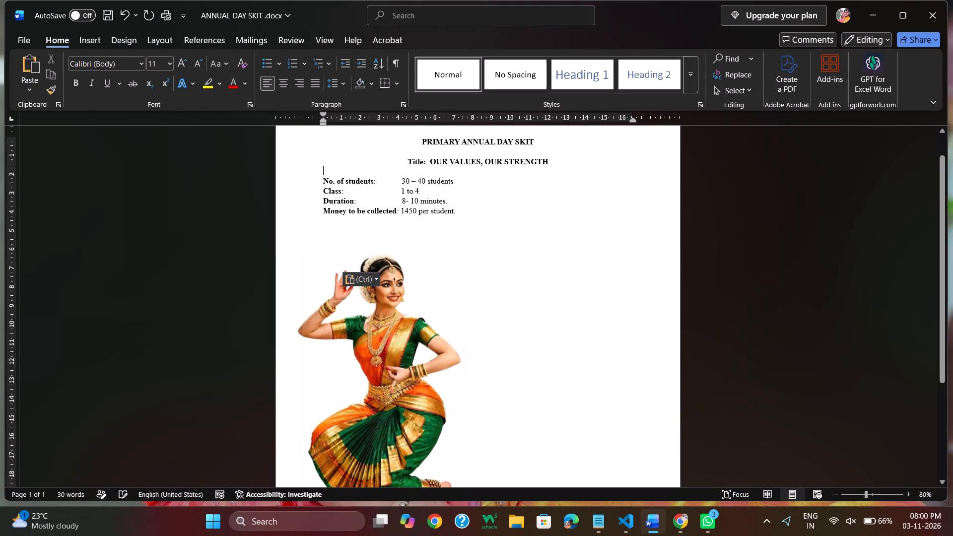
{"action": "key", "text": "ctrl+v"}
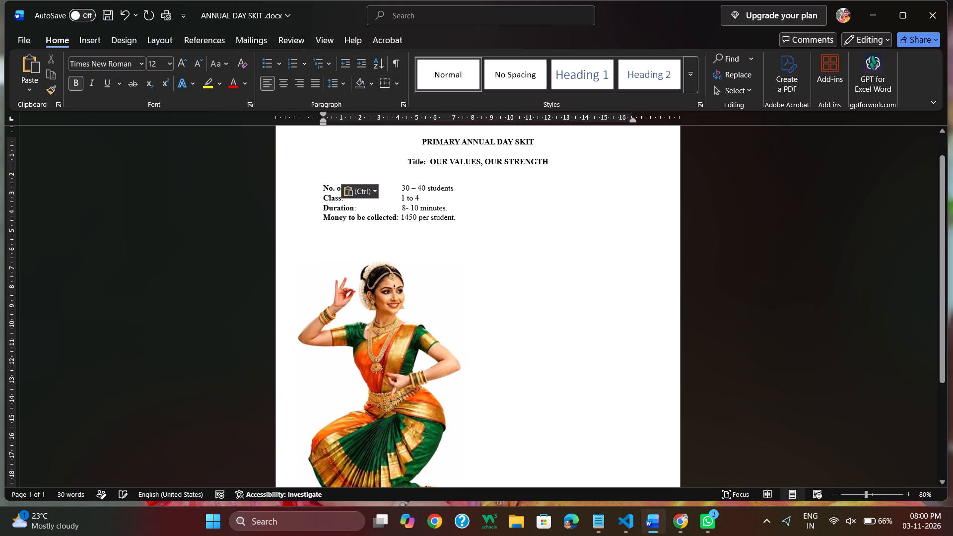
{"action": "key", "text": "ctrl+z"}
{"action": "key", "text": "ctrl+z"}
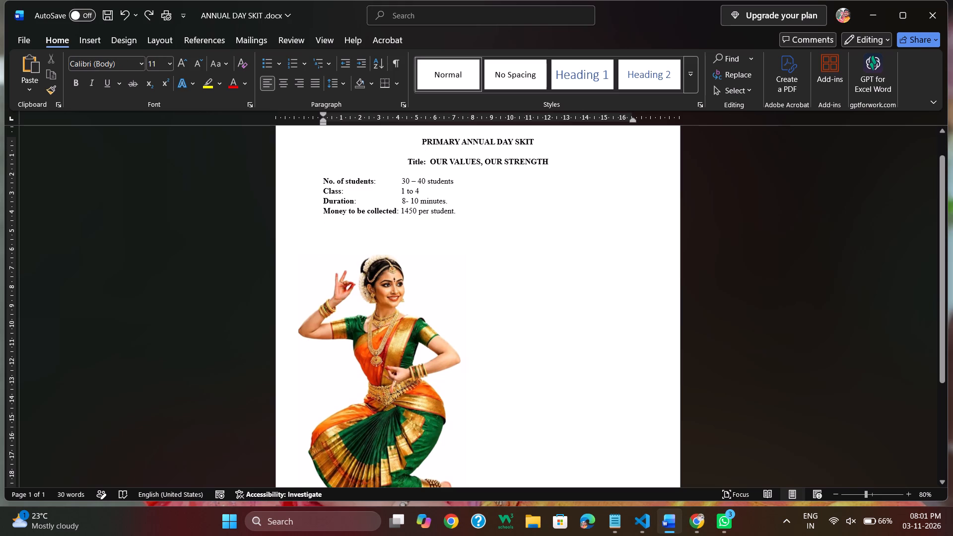
Paste the copied temple dancer image after the "No. of students" line using the Picture paste option.
{"action": "left_click", "coordinate": [507, 185]}
{"action": "key", "text": "ctrl+v"}
{"action": "left_click", "coordinate": [506, 200]}
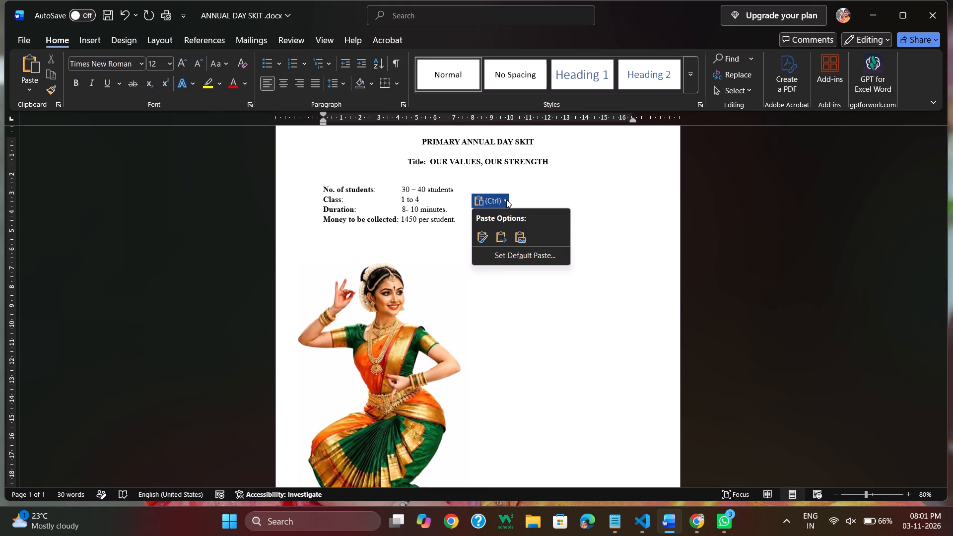
{"action": "left_click", "coordinate": [525, 239]}
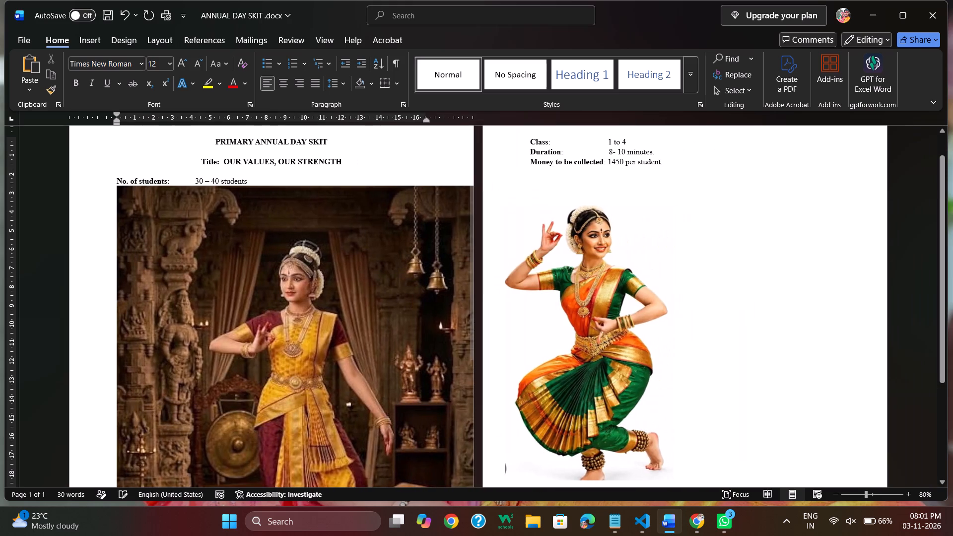
Set the pasted temple dancer picture's height to 15 cm.
{"action": "left_click", "coordinate": [439, 316]}
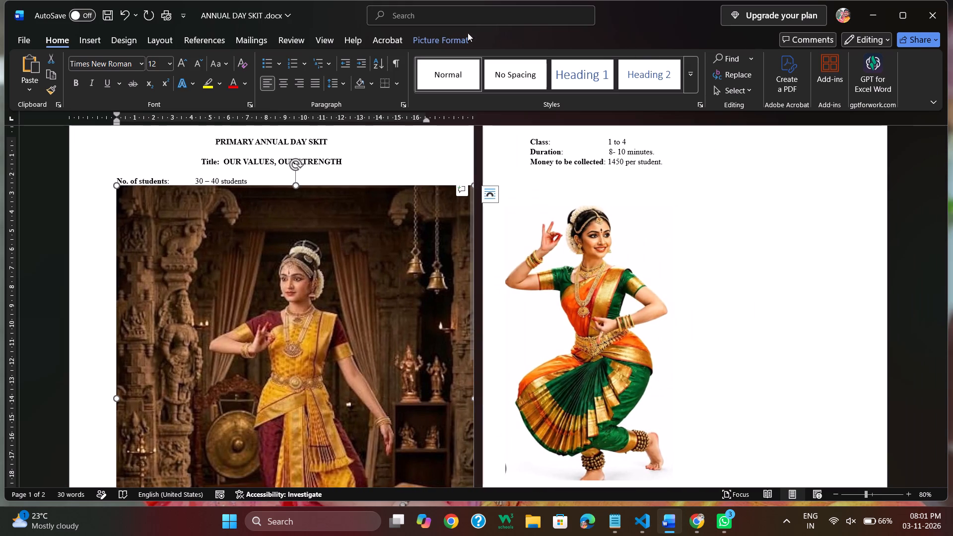
{"action": "left_click", "coordinate": [460, 35]}
{"action": "left_click", "coordinate": [881, 62]}
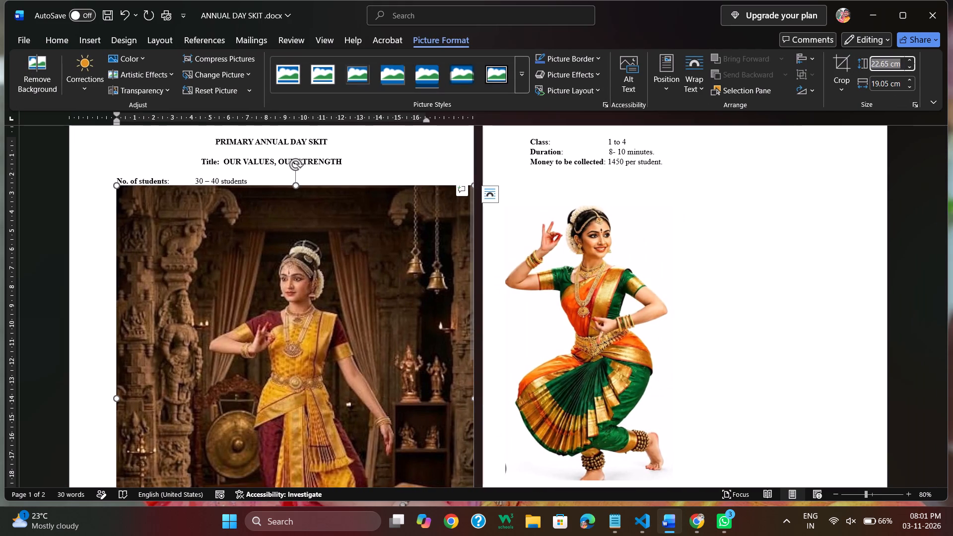
{"action": "type", "text": "15"}
{"action": "key", "text": "Return"}
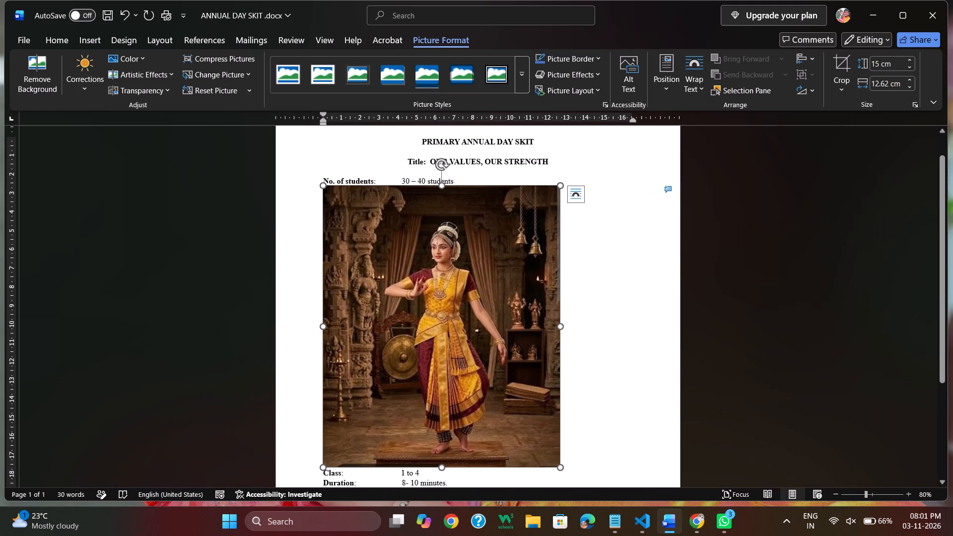
Set the temple dancer picture's wrapping to In Front of Text and move it beside the first dancer, below the details.
{"action": "left_click_drag", "start_coordinate": [526, 338], "coordinate": [609, 386]}
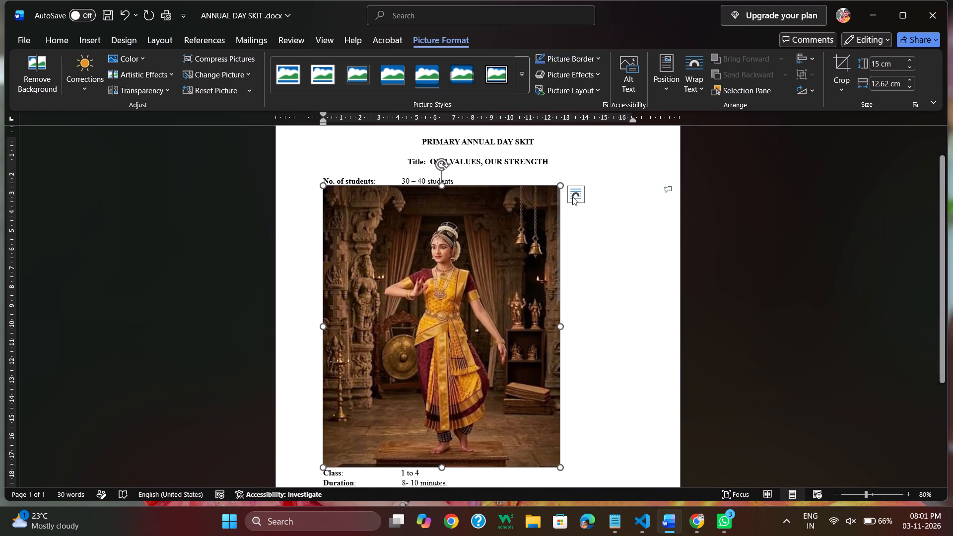
{"action": "left_click", "coordinate": [576, 197]}
{"action": "left_click", "coordinate": [661, 313]}
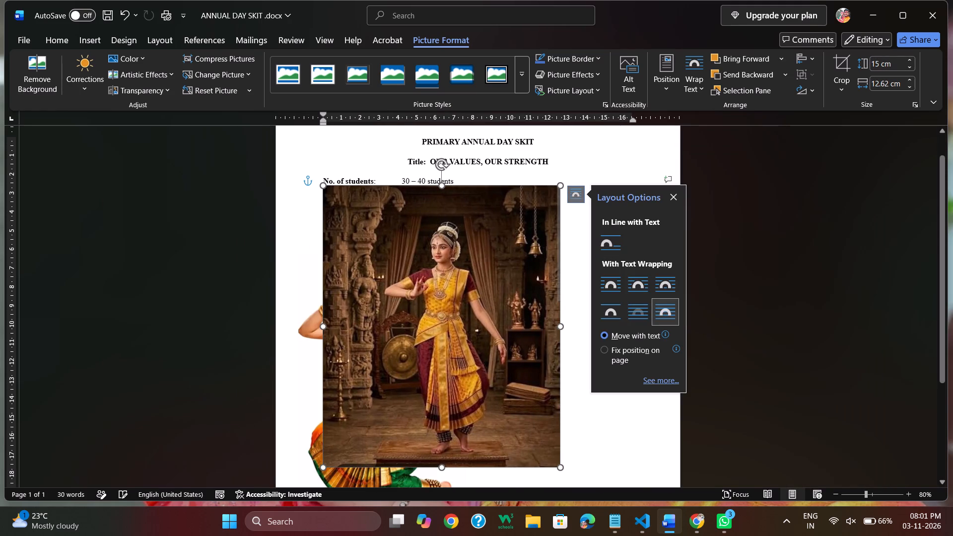
{"action": "left_click_drag", "start_coordinate": [405, 371], "coordinate": [511, 429]}
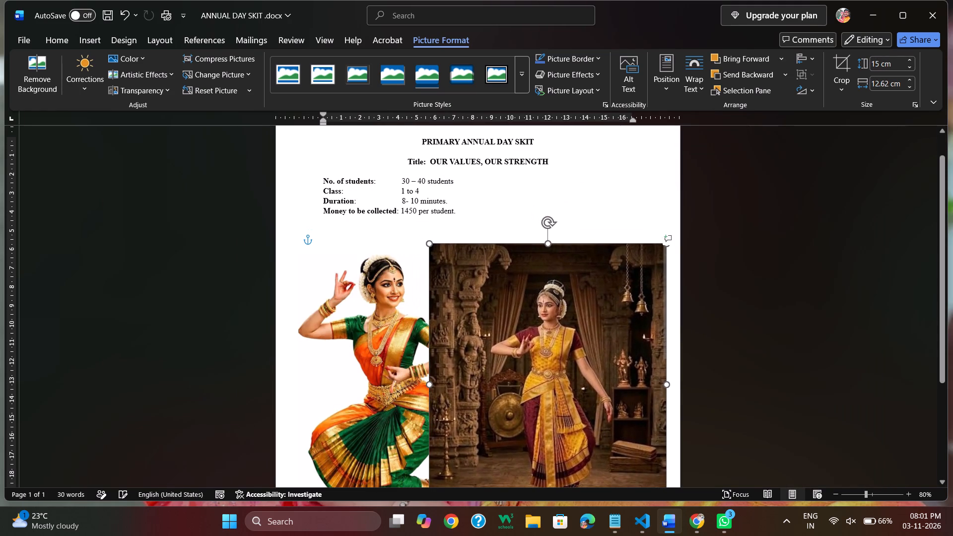
{"action": "left_click_drag", "start_coordinate": [511, 429], "coordinate": [517, 428]}
{"action": "scroll", "coordinate": [436, 348], "scroll_direction": "down", "scroll_amount": 1, "text": "ctrl"}
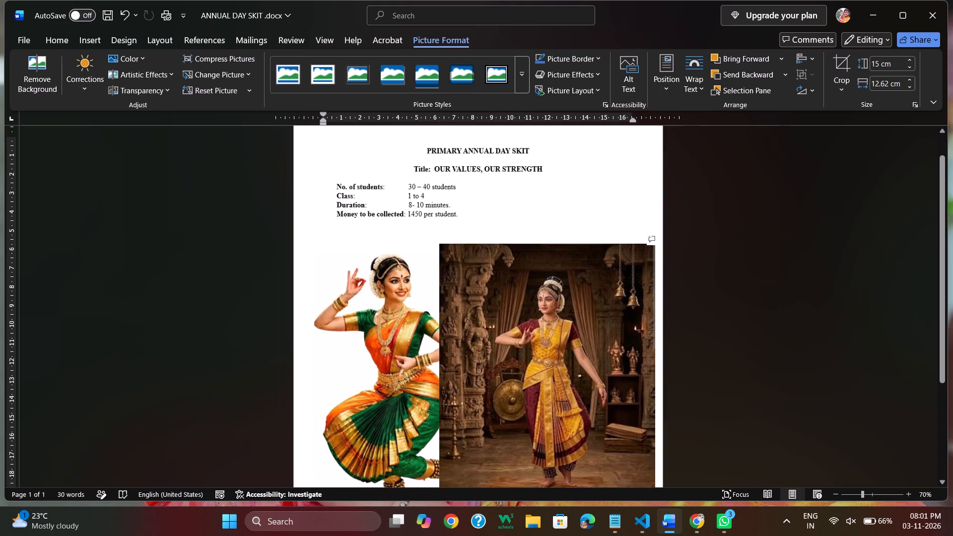
{"action": "scroll", "coordinate": [436, 348], "scroll_direction": "down", "scroll_amount": 1}
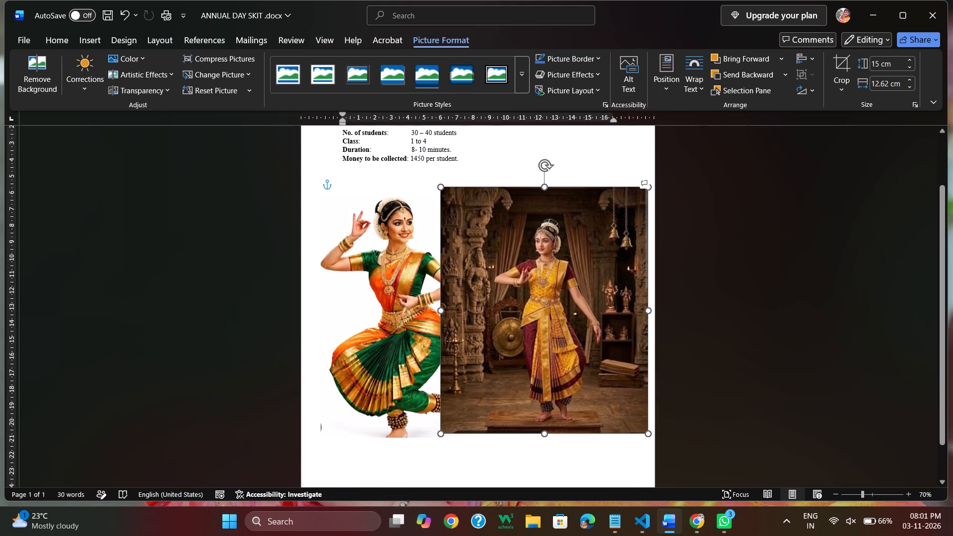
{"action": "left_click_drag", "start_coordinate": [495, 353], "coordinate": [498, 359]}
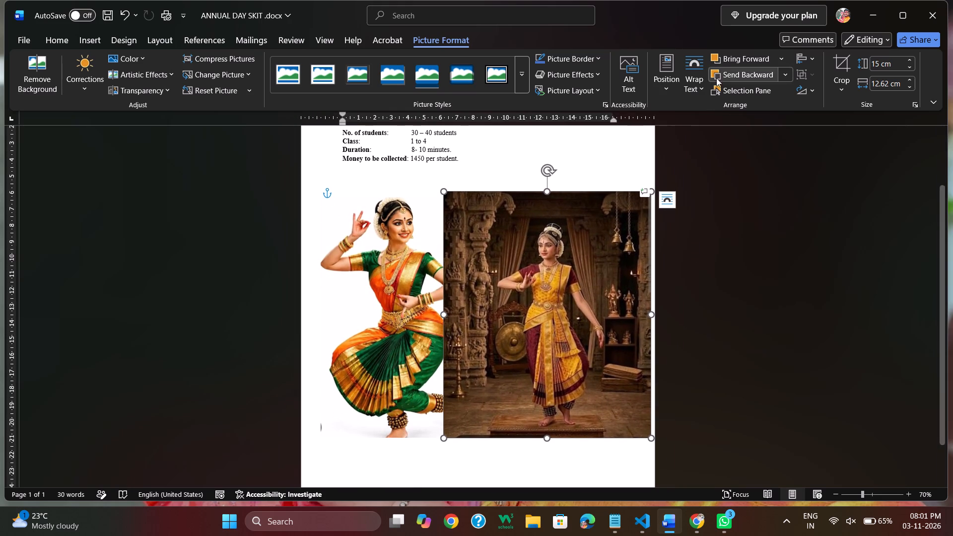
Crop narrow strips off the left and right sides of the temple dancer picture.
{"action": "left_click", "coordinate": [847, 54]}
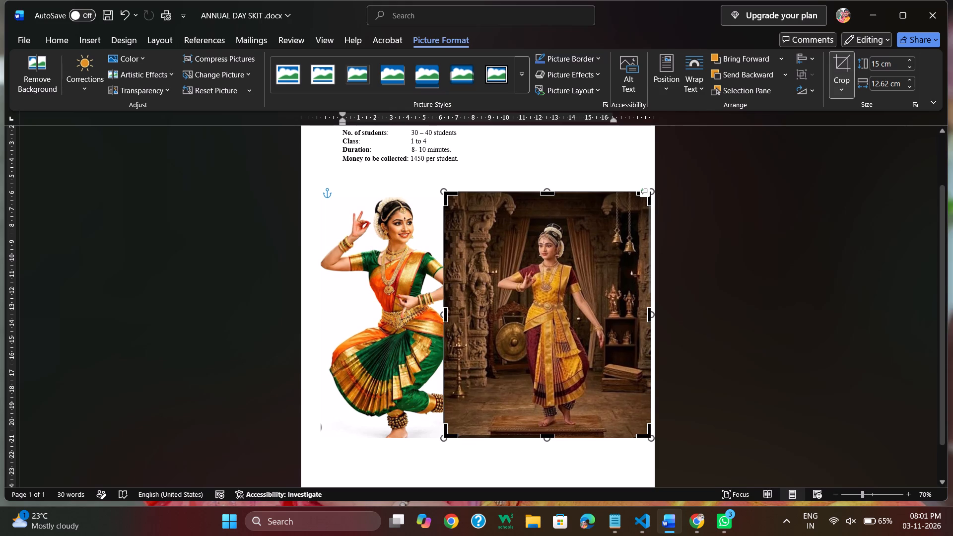
{"action": "left_click_drag", "start_coordinate": [447, 315], "coordinate": [466, 316]}
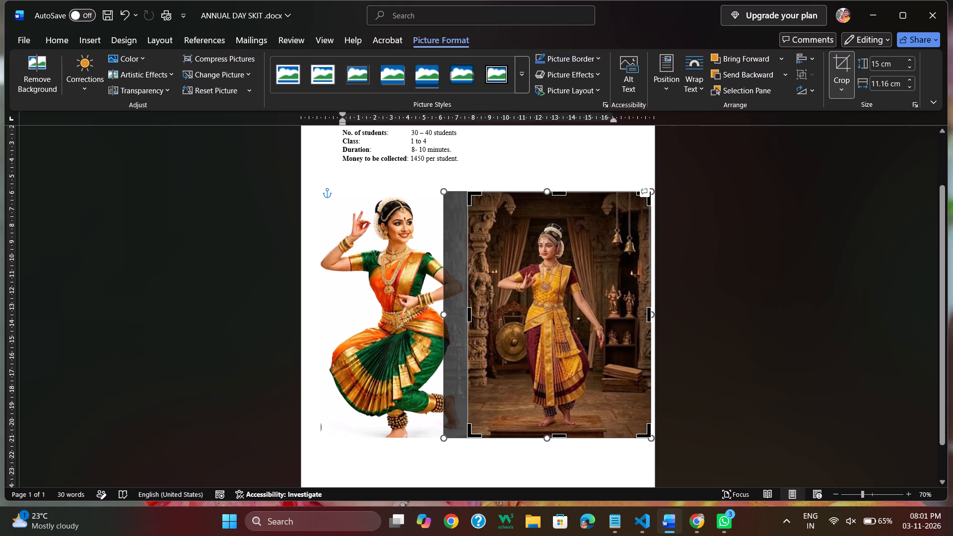
{"action": "left_click_drag", "start_coordinate": [648, 315], "coordinate": [640, 315]}
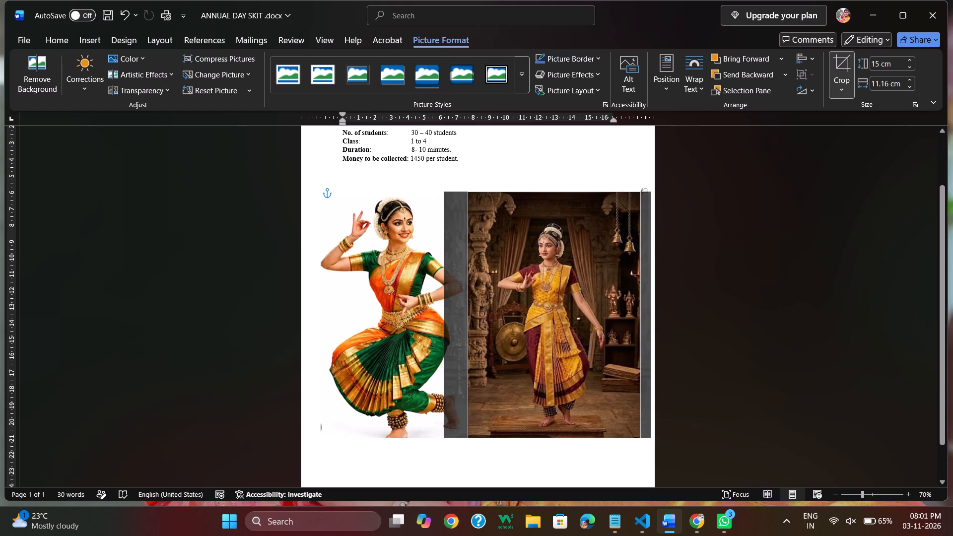
{"action": "left_click_drag", "start_coordinate": [640, 315], "coordinate": [640, 315]}
{"action": "key", "text": "Return"}
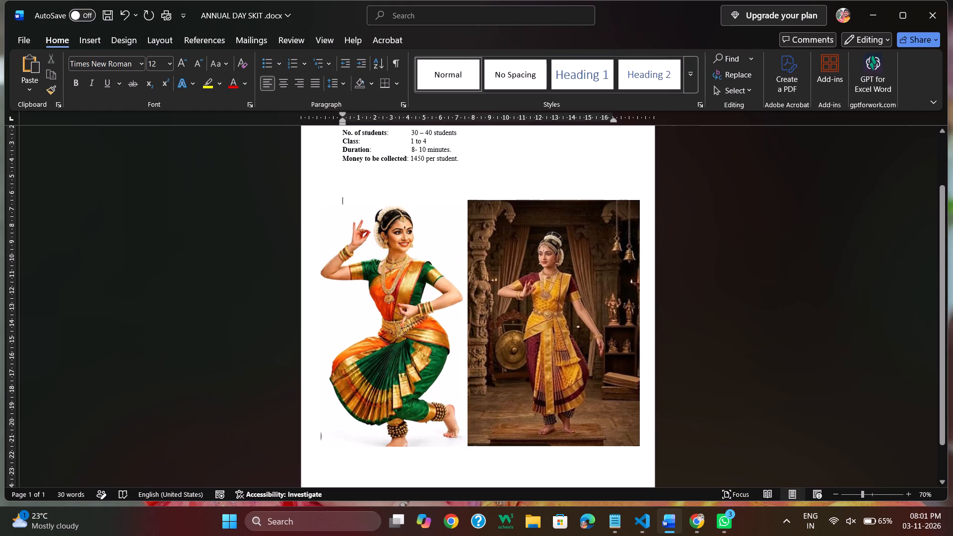
Nudge the cropped temple dancer picture slightly right to widen the gap from the first dancer.
{"action": "left_click", "coordinate": [518, 341]}
{"action": "key", "text": "Right"}
{"action": "key", "text": "Right"}
{"action": "key", "text": "Right"}
{"action": "key", "text": "Right"}
{"action": "key", "text": "Right"}
{"action": "key", "text": "Right"}
{"action": "key", "text": "Right"}
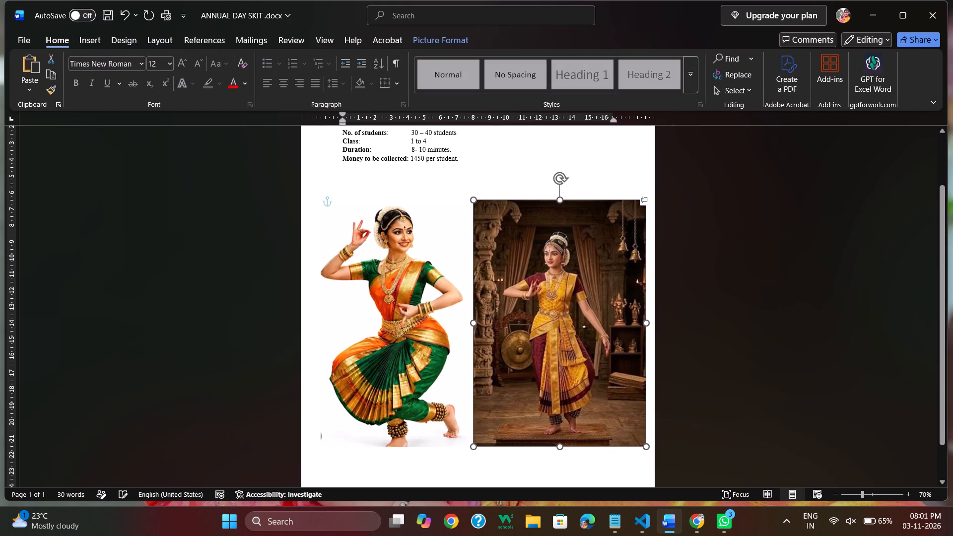
{"action": "left_click", "coordinate": [699, 288]}
Check the page layout in the print preview and return to the document.
{"action": "scroll", "coordinate": [699, 288], "scroll_direction": "up", "scroll_amount": 1}
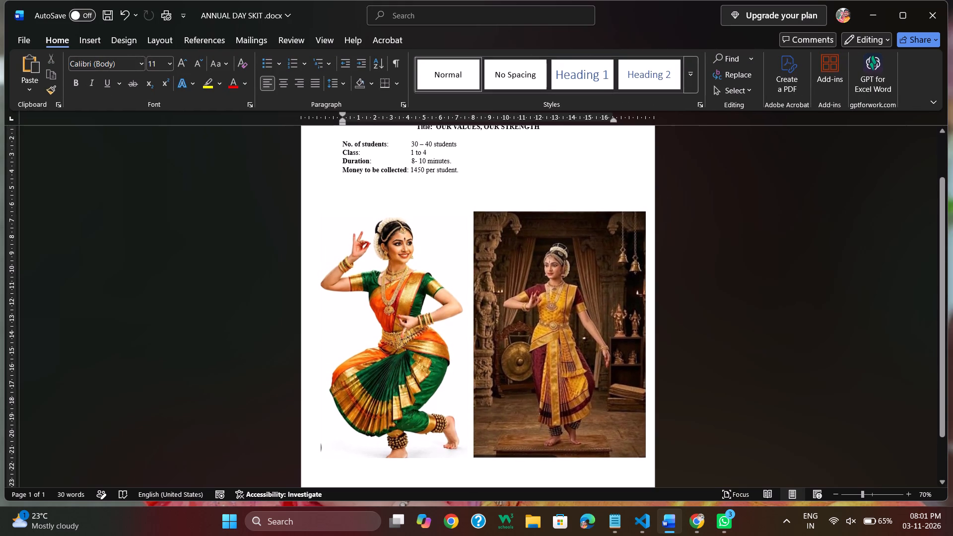
{"action": "scroll", "coordinate": [699, 288], "scroll_direction": "up", "scroll_amount": 3, "text": "ctrl"}
{"action": "scroll", "coordinate": [699, 288], "scroll_direction": "up", "scroll_amount": 1}
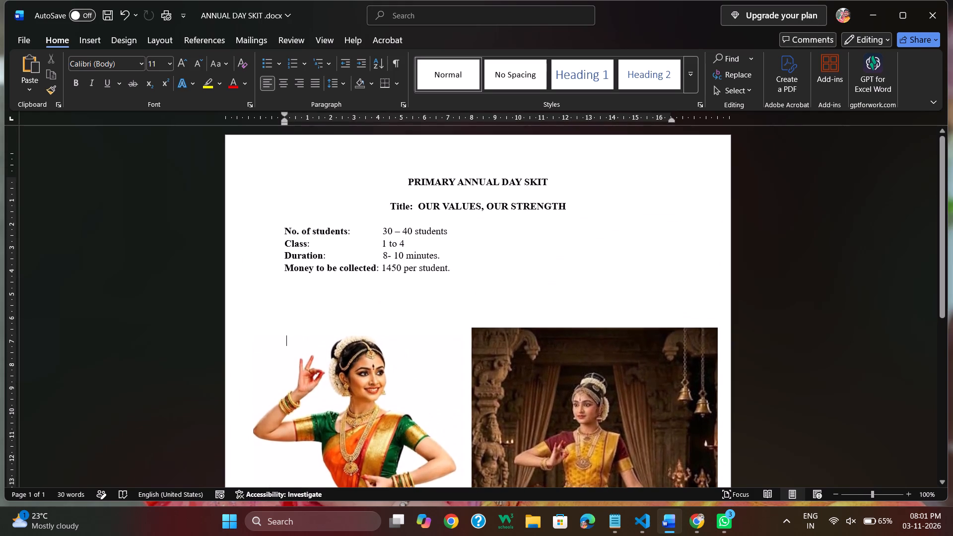
{"action": "key", "text": "ctrl+p"}
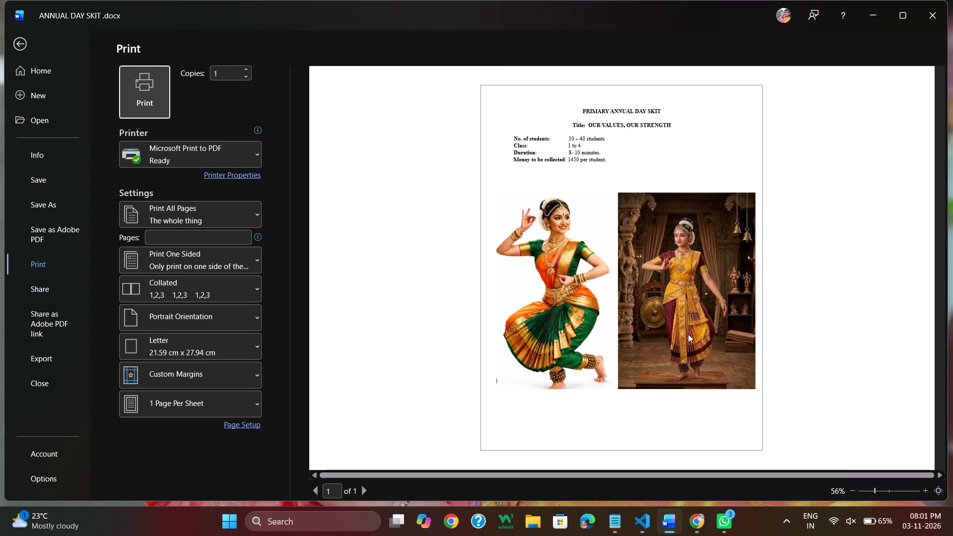
{"action": "key", "text": "Escape"}
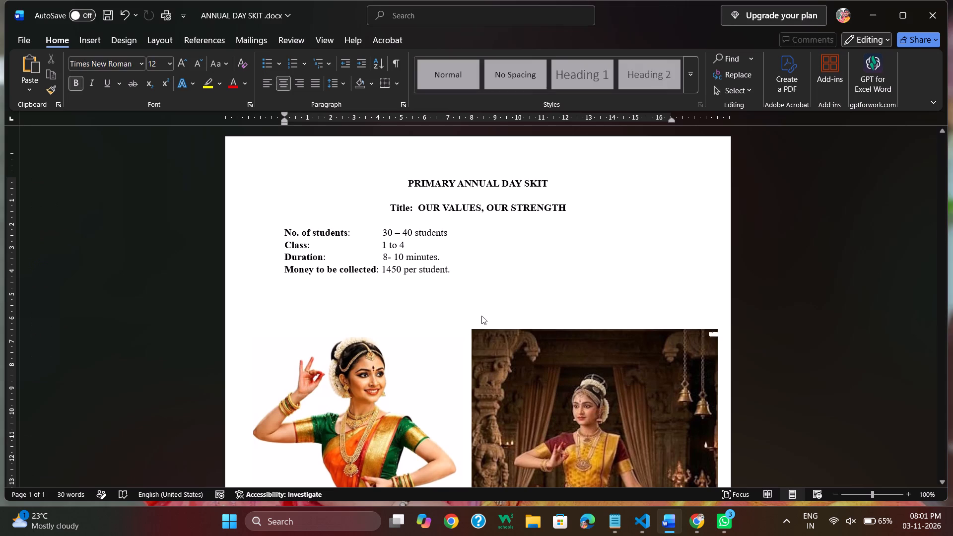
Replace the title text "OUR VALUES, OUR STRENGTH" with "WELCOME DANCE".
{"action": "scroll", "coordinate": [472, 227], "scroll_direction": "up", "scroll_amount": 3, "text": "ctrl"}
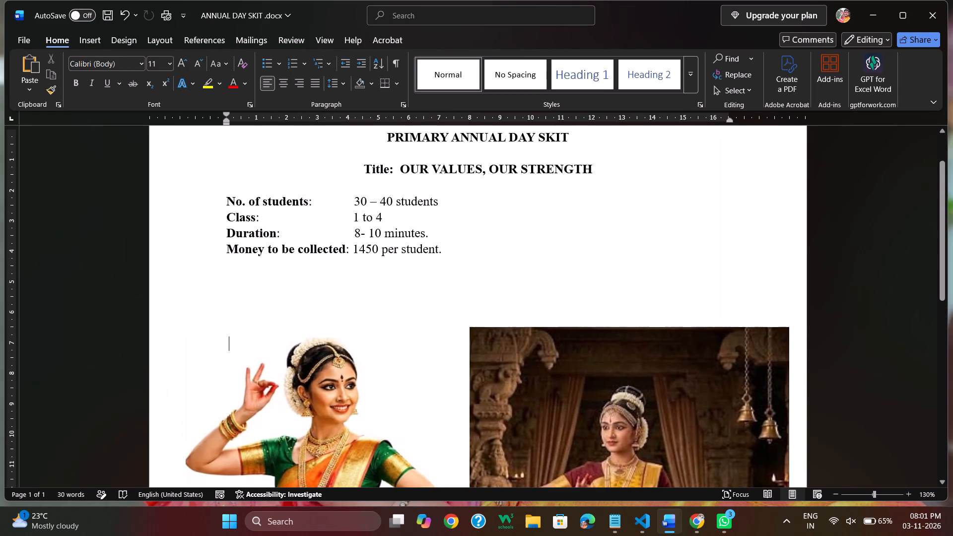
{"action": "left_click_drag", "start_coordinate": [605, 166], "coordinate": [427, 180]}
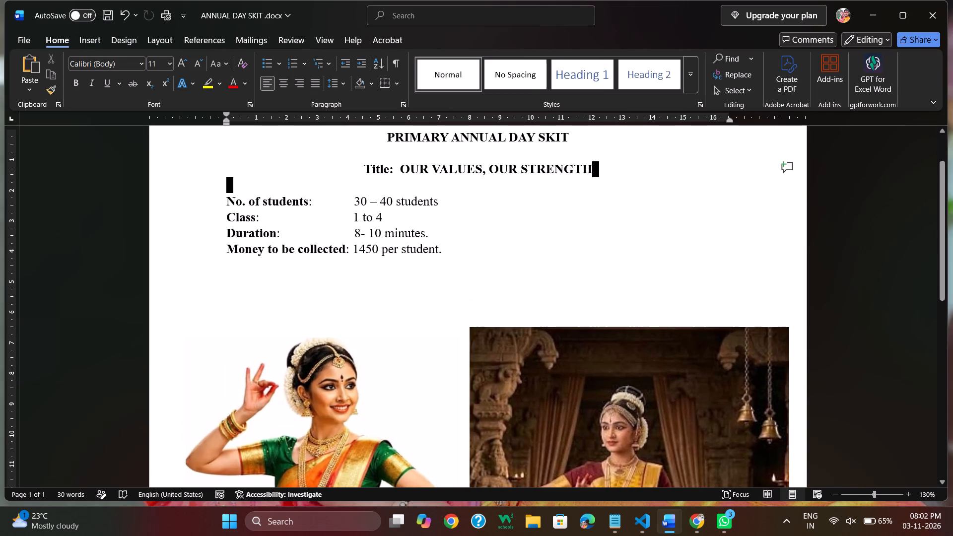
{"action": "left_click_drag", "start_coordinate": [427, 180], "coordinate": [404, 173]}
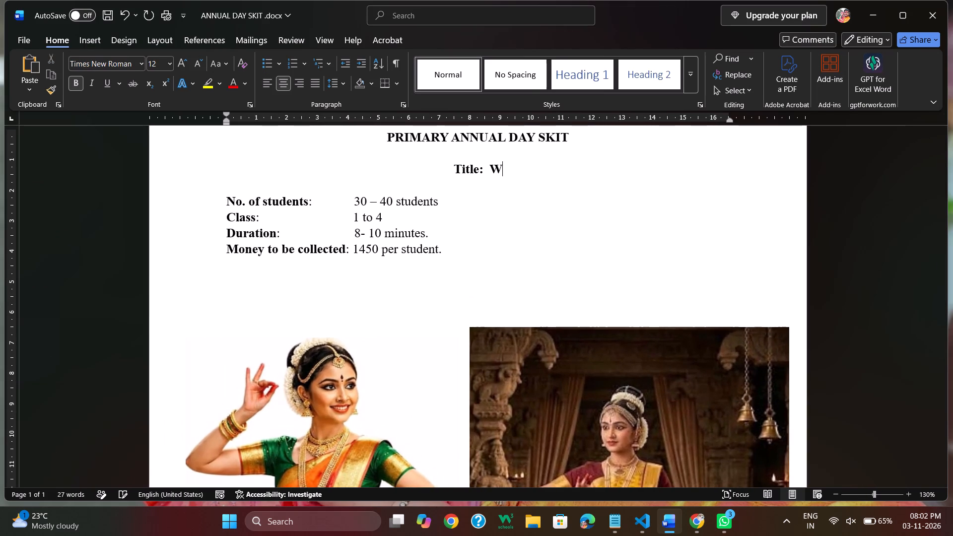
{"action": "key", "text": "ctrl+z"}
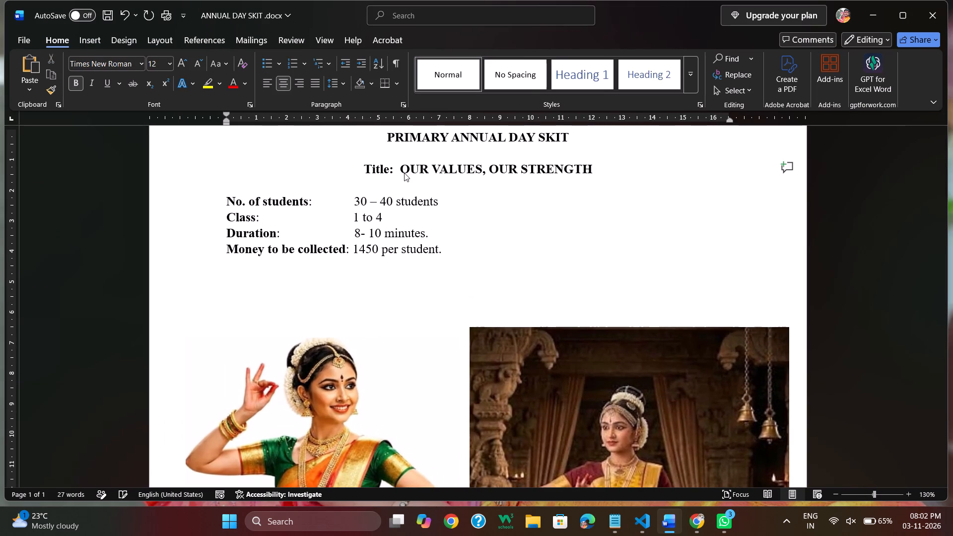
{"action": "type", "text": "WELCOME DANCE"}
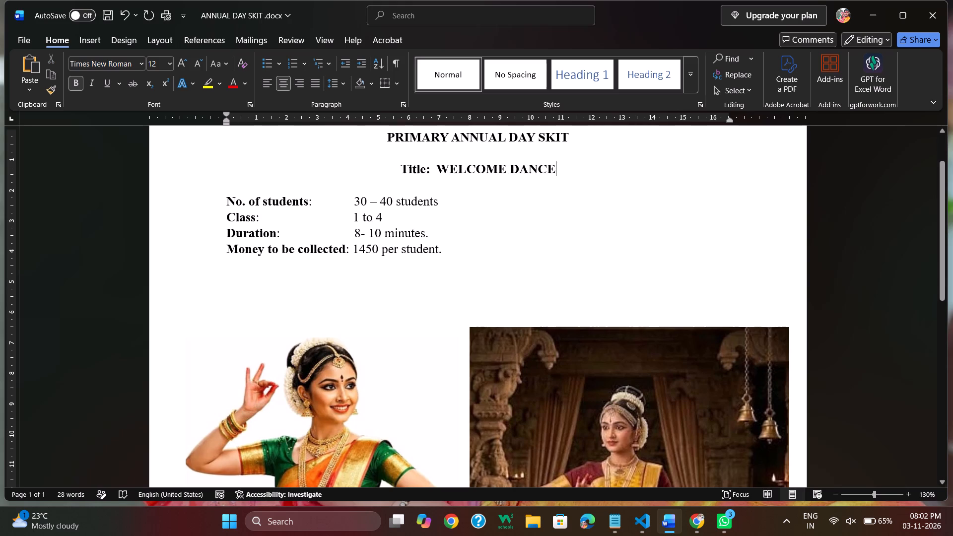
Delete the word "SKIT" from the "PRIMARY ANNUAL DAY SKIT" heading.
{"action": "left_click_drag", "start_coordinate": [572, 139], "coordinate": [488, 137]}
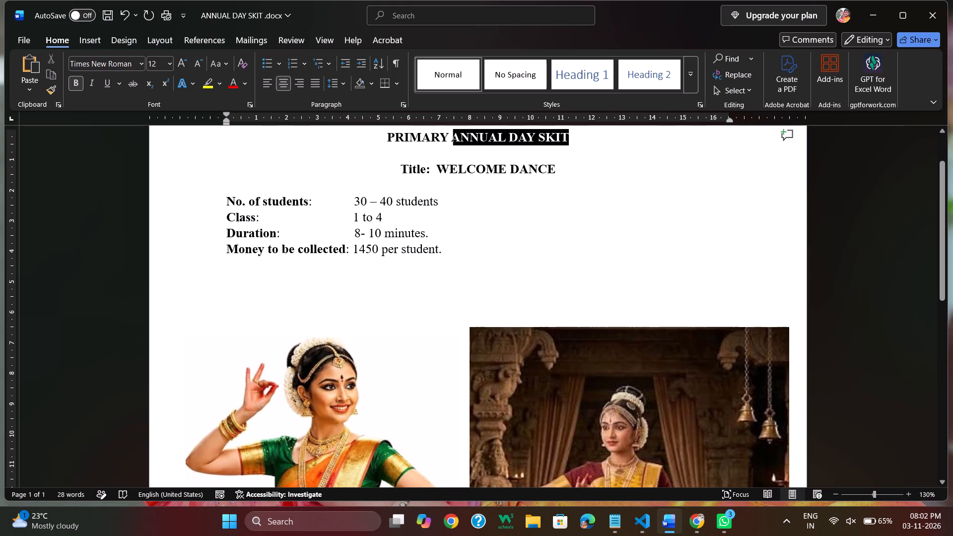
{"action": "left_click_drag", "start_coordinate": [488, 137], "coordinate": [544, 135]}
{"action": "left_click", "coordinate": [544, 135]}
{"action": "key", "text": "shift+Left"}
{"action": "key", "text": "BackSpace"}
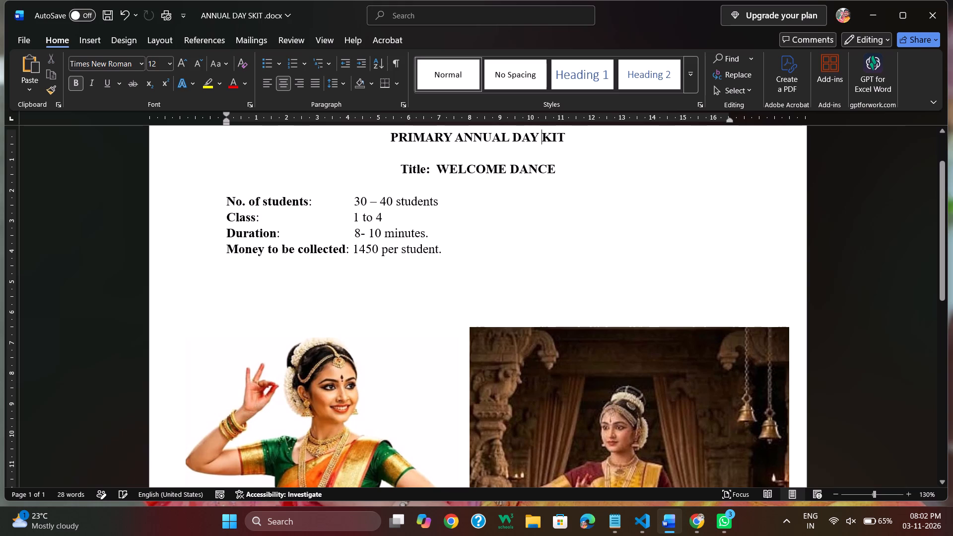
{"action": "key", "text": "Right"}
{"action": "key", "text": "Right"}
{"action": "key", "text": "Right"}
{"action": "key", "text": "BackSpace"}
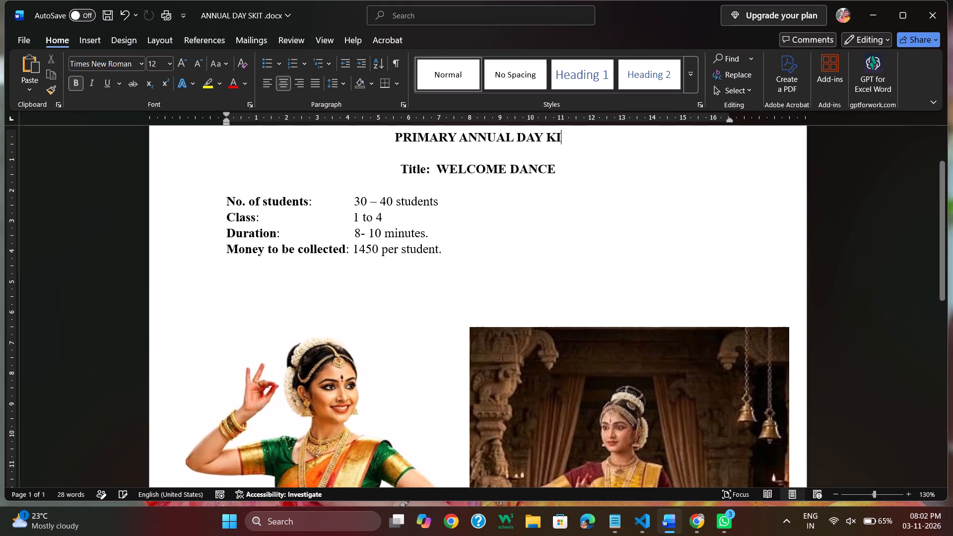
{"action": "key", "text": "BackSpace"}
{"action": "key", "text": "BackSpace"}
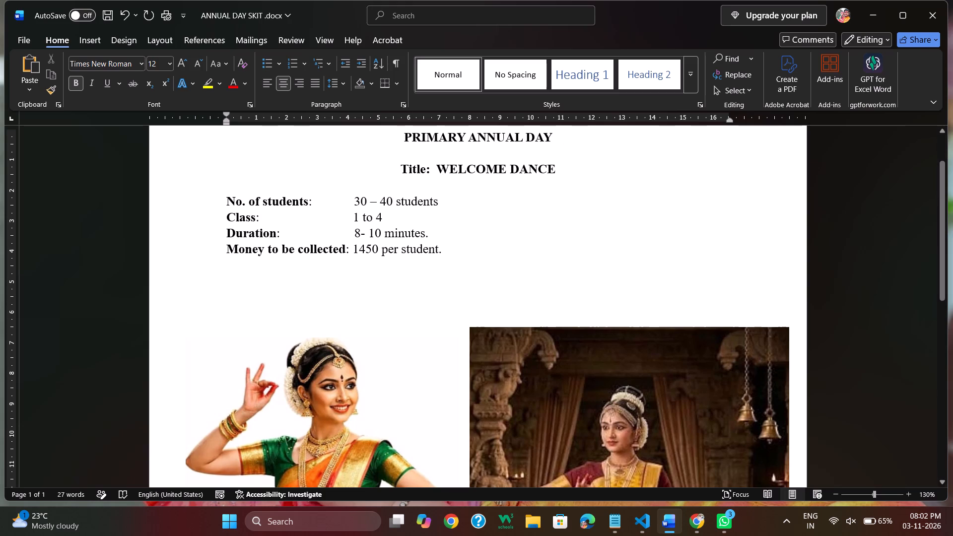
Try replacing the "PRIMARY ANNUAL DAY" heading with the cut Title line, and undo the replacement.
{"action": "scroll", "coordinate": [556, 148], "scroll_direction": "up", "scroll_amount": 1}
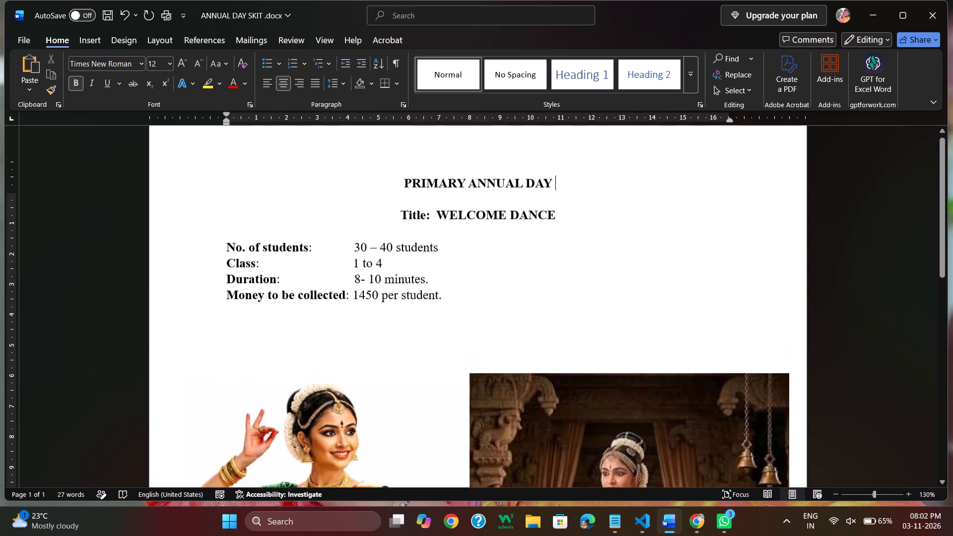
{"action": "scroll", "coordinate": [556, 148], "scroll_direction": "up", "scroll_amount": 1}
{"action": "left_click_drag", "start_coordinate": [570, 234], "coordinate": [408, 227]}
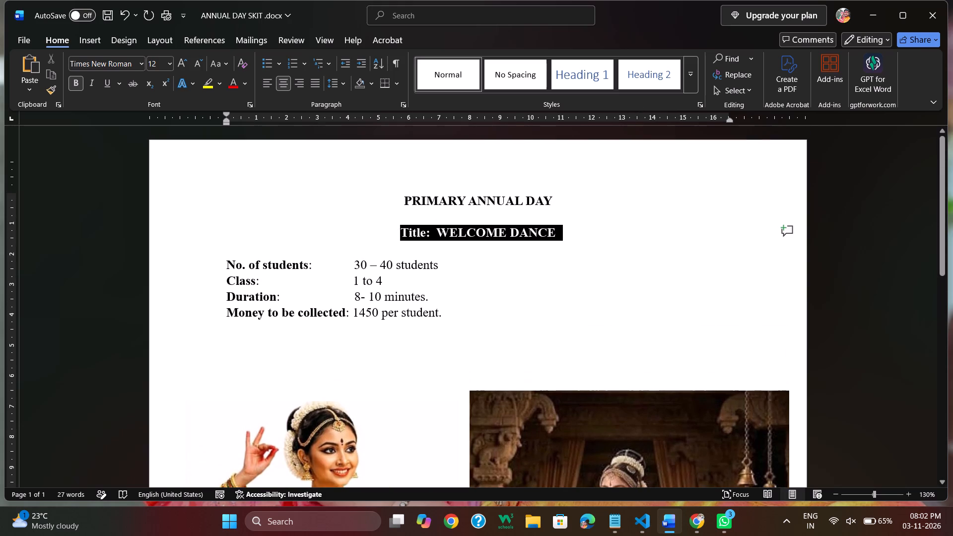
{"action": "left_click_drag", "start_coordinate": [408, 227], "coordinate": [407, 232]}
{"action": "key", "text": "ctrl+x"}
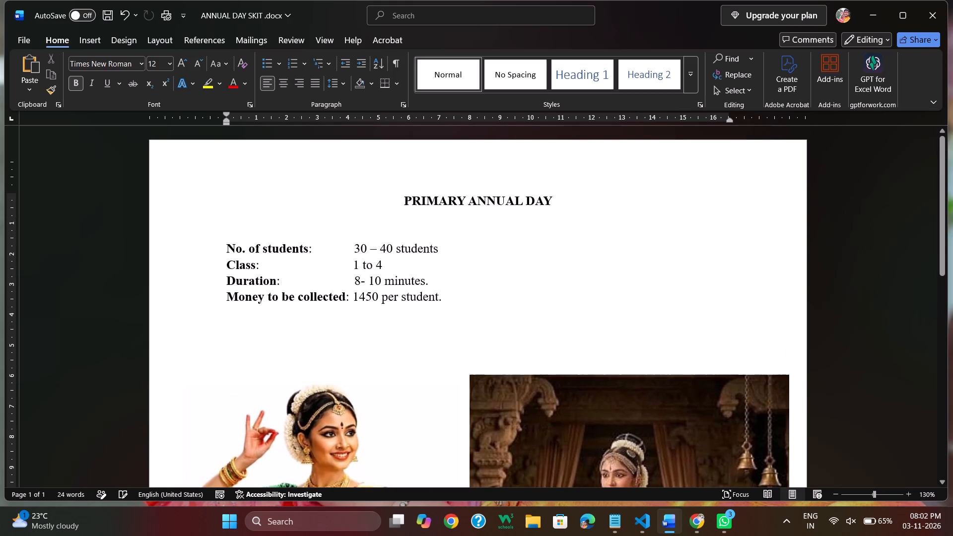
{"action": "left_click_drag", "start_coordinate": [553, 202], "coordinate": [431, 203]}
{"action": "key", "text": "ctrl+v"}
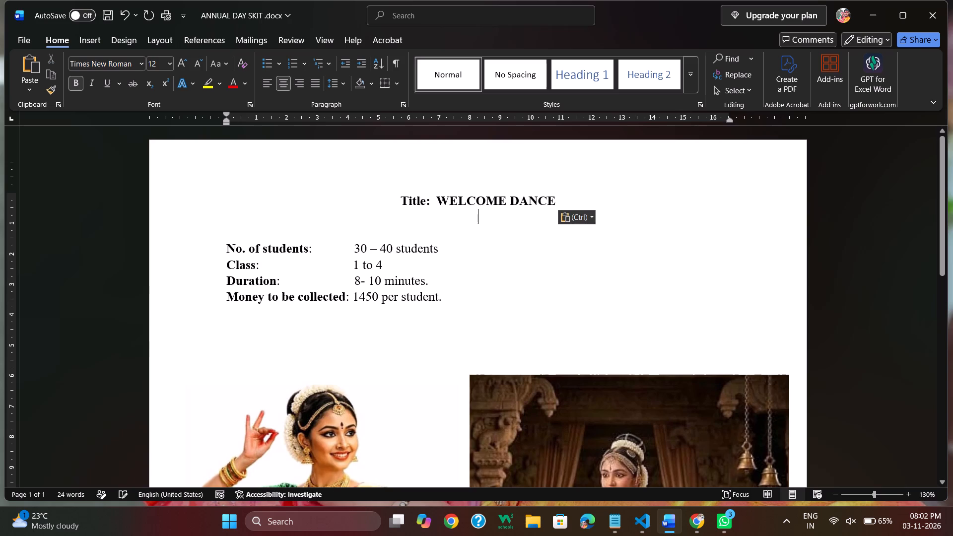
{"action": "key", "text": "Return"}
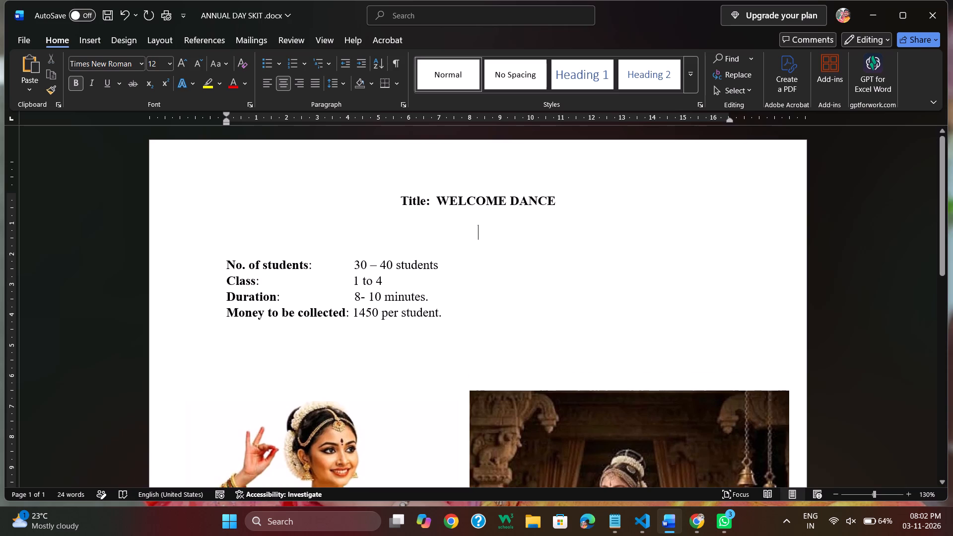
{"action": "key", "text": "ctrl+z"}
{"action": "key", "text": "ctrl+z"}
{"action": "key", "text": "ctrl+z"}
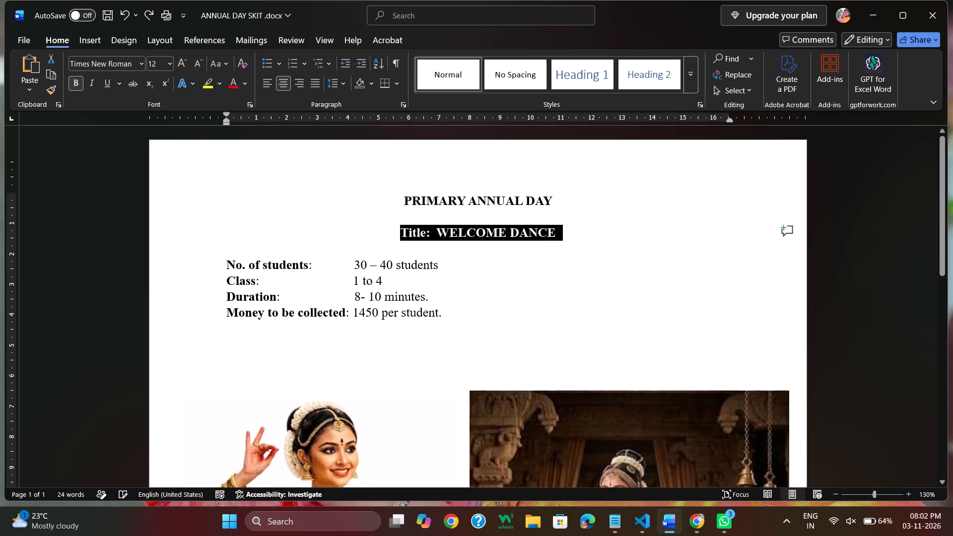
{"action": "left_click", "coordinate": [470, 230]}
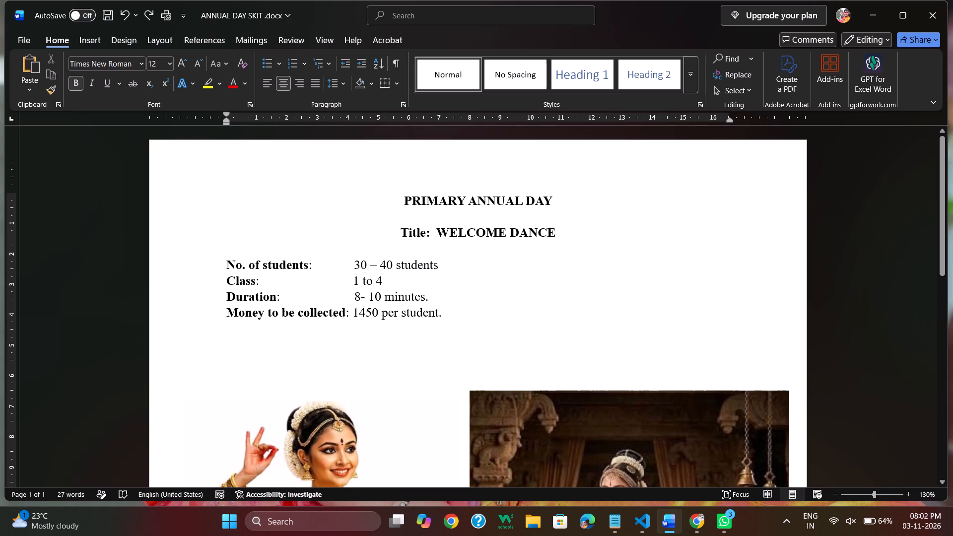
Copy "WELCOME DANCE" from the Title line to the end of the "PRIMARY ANNUAL DAY" heading.
{"action": "left_click_drag", "start_coordinate": [569, 235], "coordinate": [448, 235]}
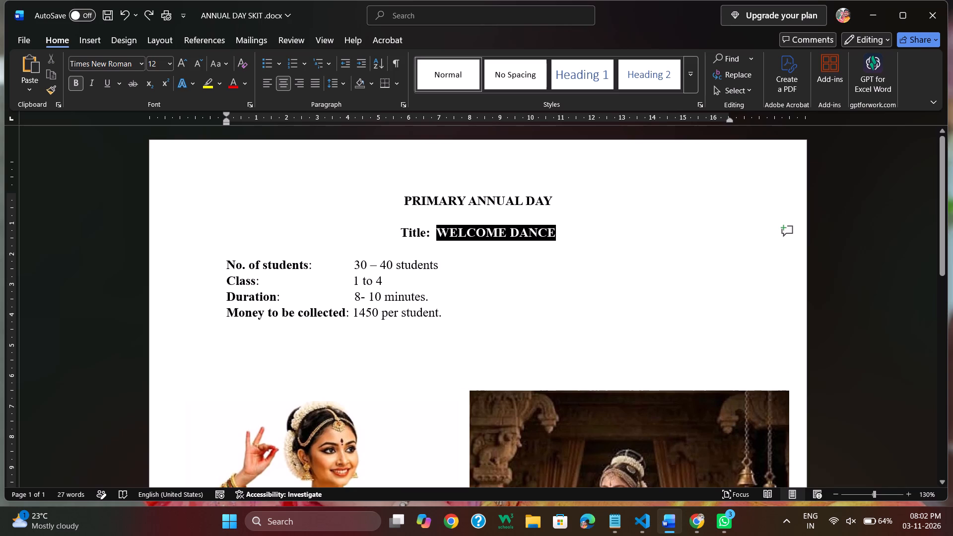
{"action": "left_click_drag", "start_coordinate": [448, 235], "coordinate": [447, 235]}
{"action": "key", "text": "ctrl+c"}
{"action": "left_click", "coordinate": [568, 205]}
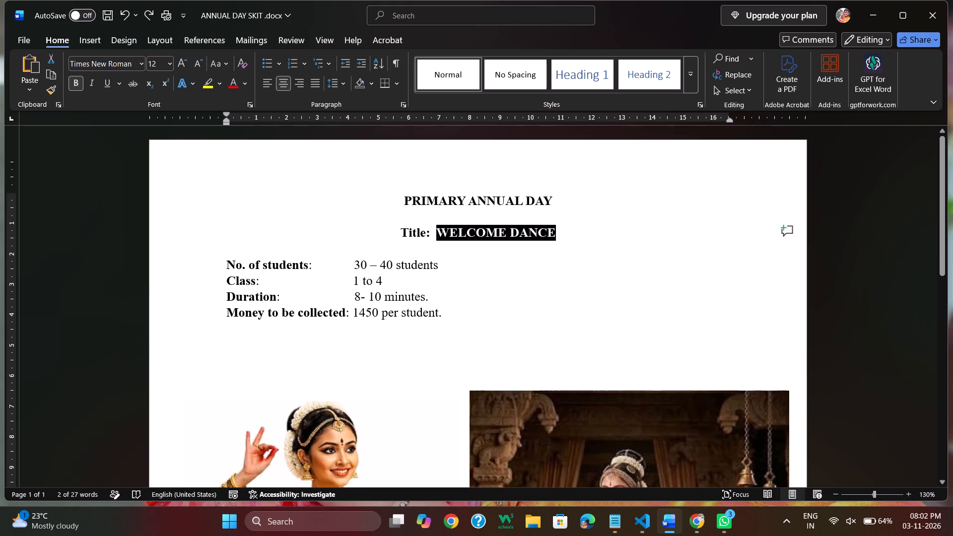
{"action": "key", "text": "ctrl+v"}
Replace "WELCOME DANCE" in the Title line with "SWAGATHAM".
{"action": "left_click_drag", "start_coordinate": [571, 232], "coordinate": [472, 232]}
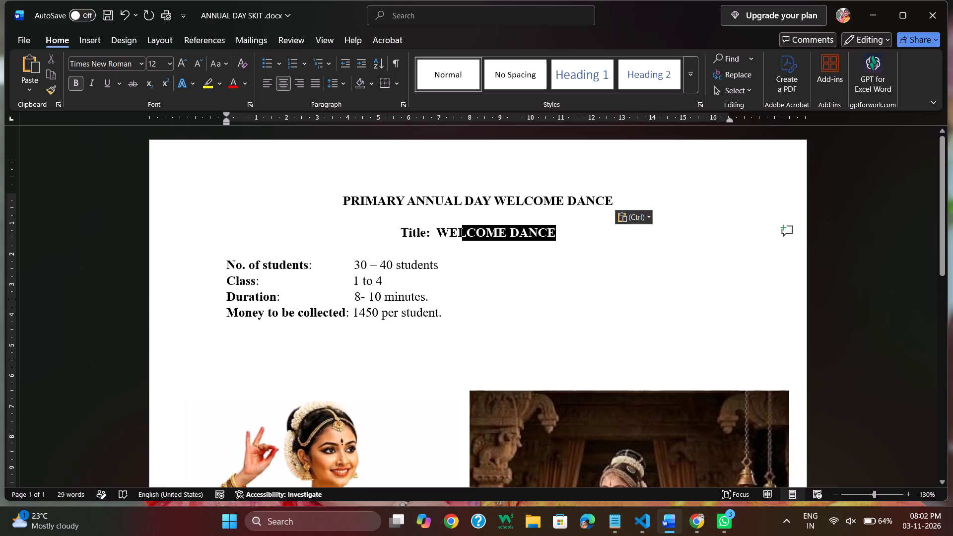
{"action": "left_click_drag", "start_coordinate": [472, 232], "coordinate": [445, 236]}
{"action": "type", "text": "SWAGATHAM"}
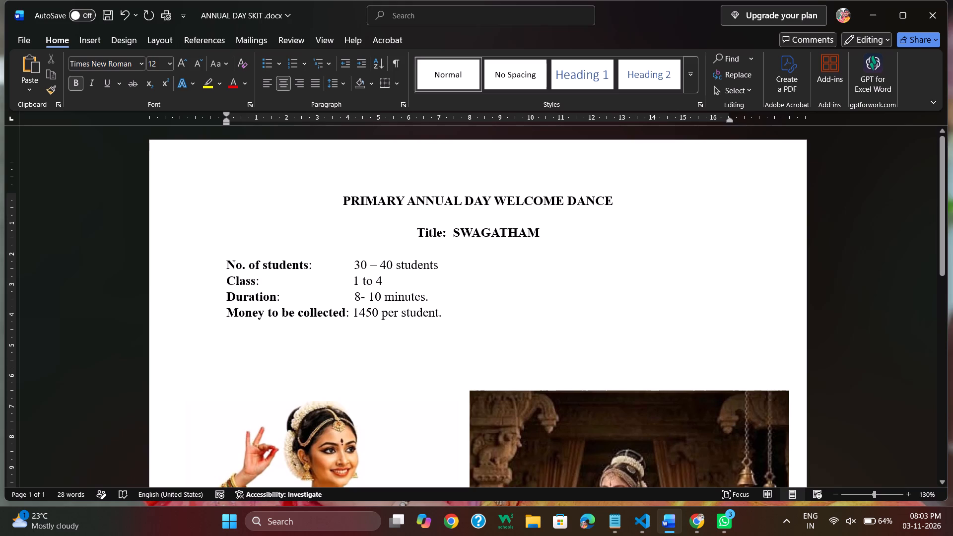
Check the updated page in the print preview and return to the document.
{"action": "scroll", "coordinate": [457, 351], "scroll_direction": "down", "scroll_amount": 7}
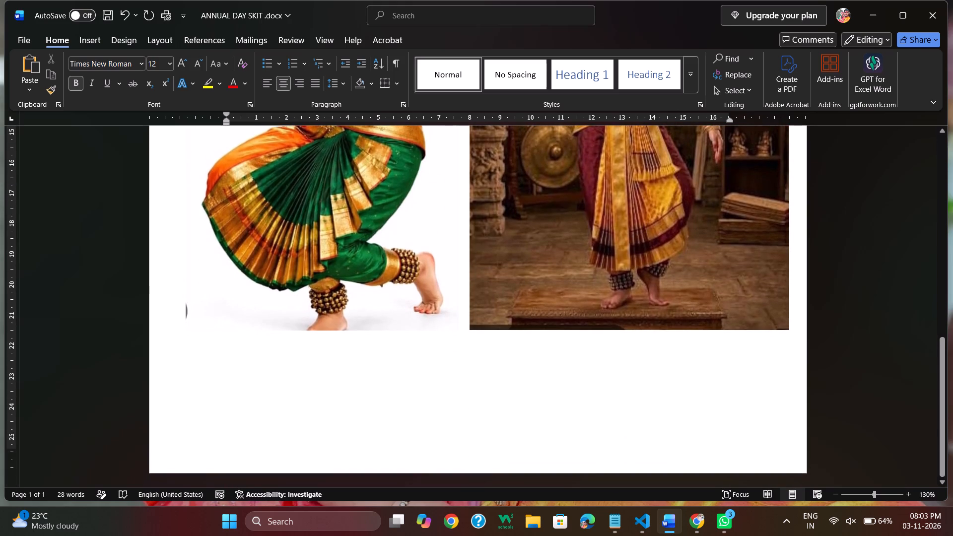
{"action": "key", "text": "ctrl+p"}
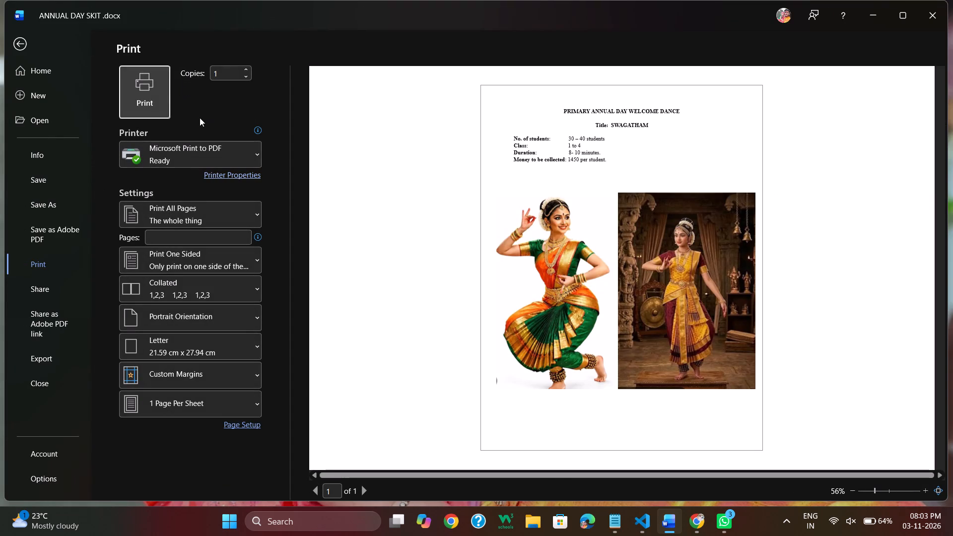
{"action": "key", "text": "Escape"}
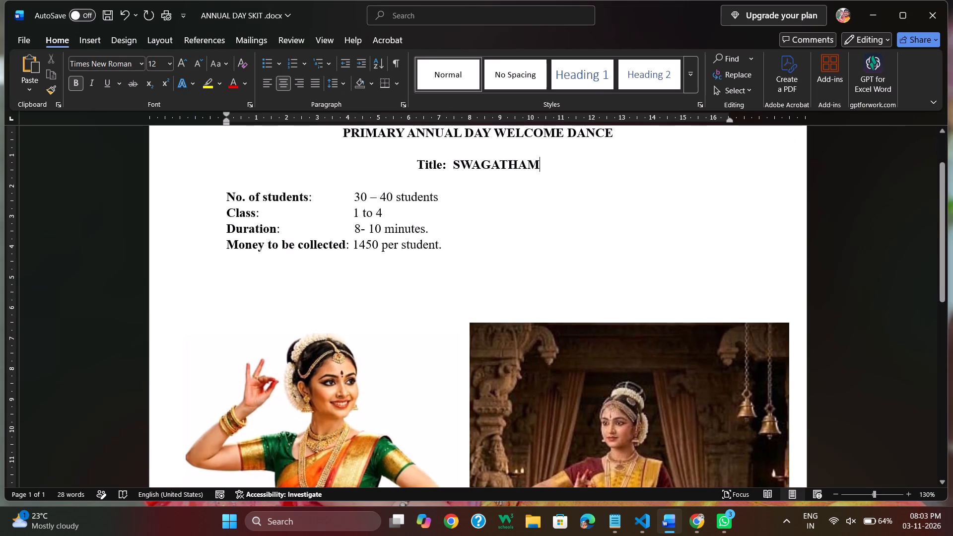
Save a copy of the document in Downloads as "ANNUAL DAY WELCOME DANCE.docx", copying the file name before saving.
{"action": "key", "text": "ctrl+shift+s"}
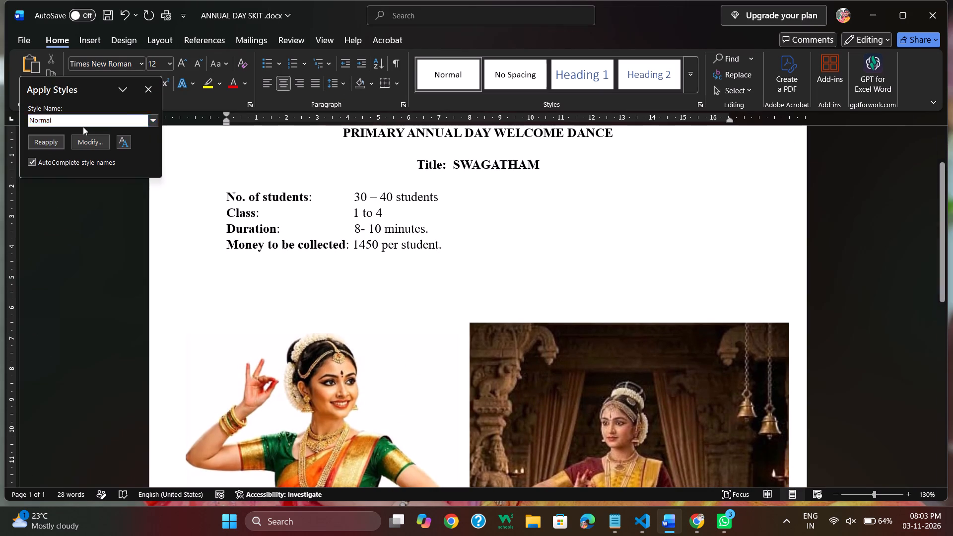
{"action": "left_click", "coordinate": [30, 47]}
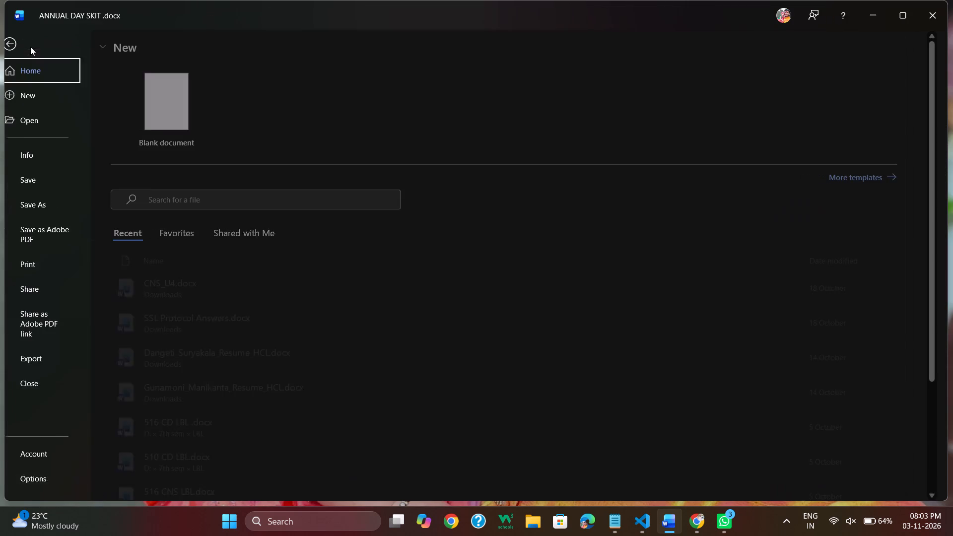
{"action": "left_click", "coordinate": [36, 202]}
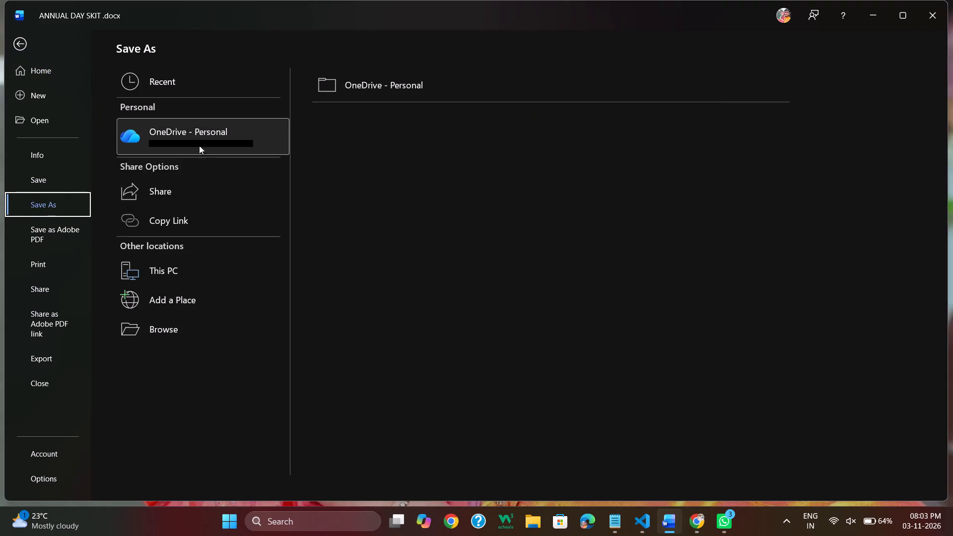
{"action": "left_click", "coordinate": [178, 331]}
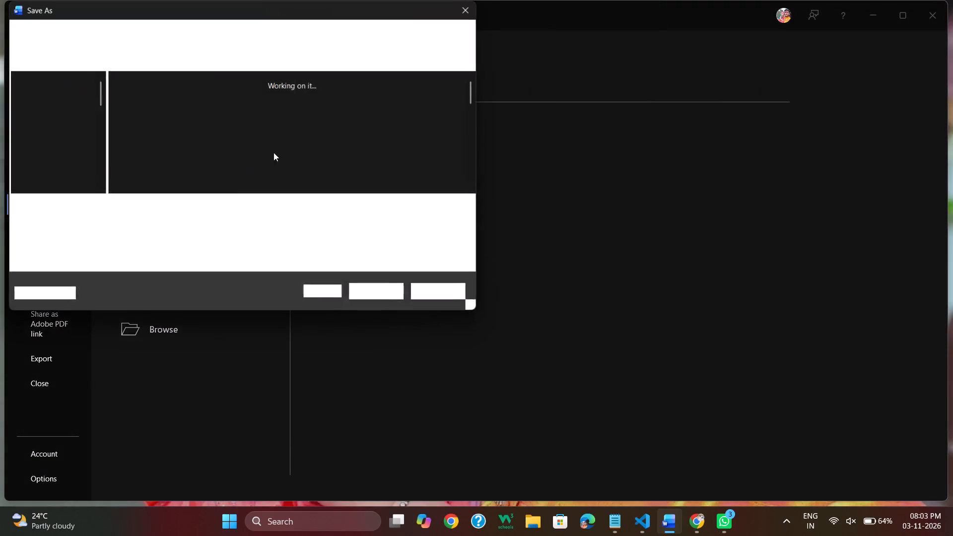
{"action": "scroll", "coordinate": [64, 129], "scroll_direction": "up", "scroll_amount": 3}
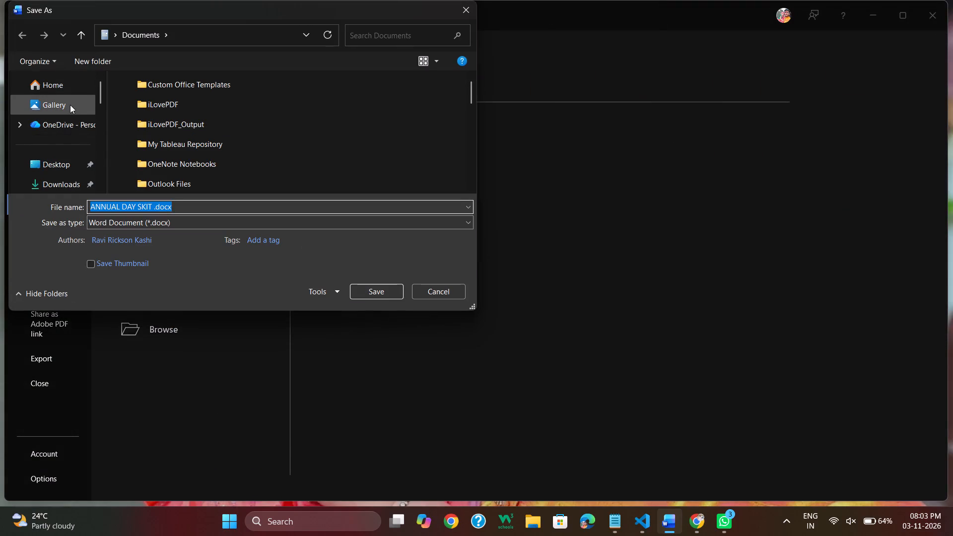
{"action": "left_click", "coordinate": [70, 105]}
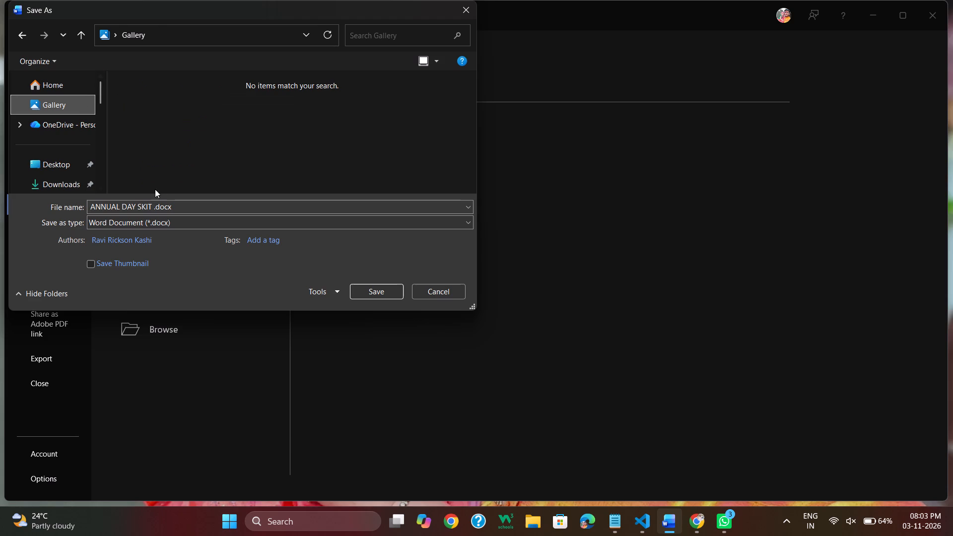
{"action": "left_click", "coordinate": [70, 189]}
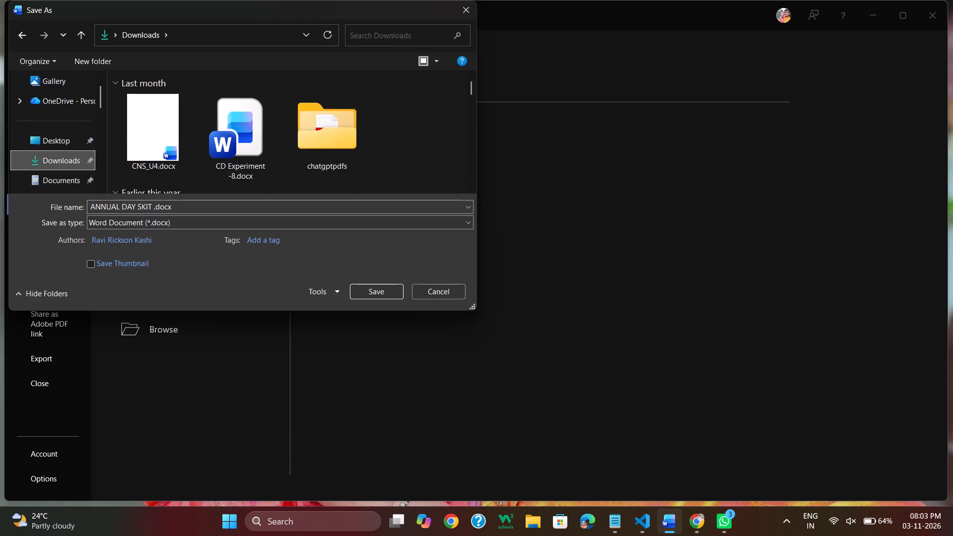
{"action": "double_click", "coordinate": [147, 208]}
{"action": "left_click", "coordinate": [147, 208]}
{"action": "double_click", "coordinate": [147, 208]}
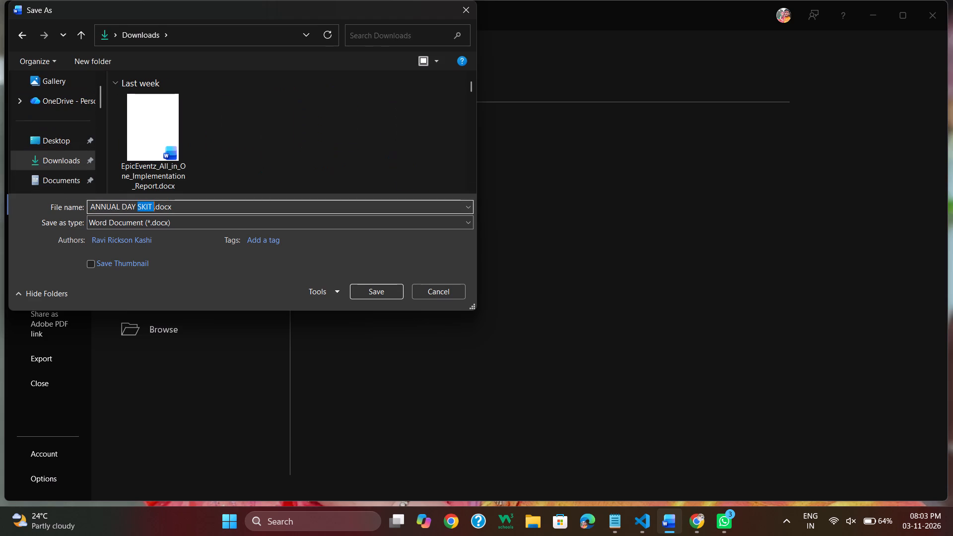
{"action": "key", "text": "w"}
{"action": "type", "text": "ELCOME DANCE"}
{"action": "key", "text": "ctrl+a"}
{"action": "key", "text": "ctrl+c"}
{"action": "key", "text": "Return"}
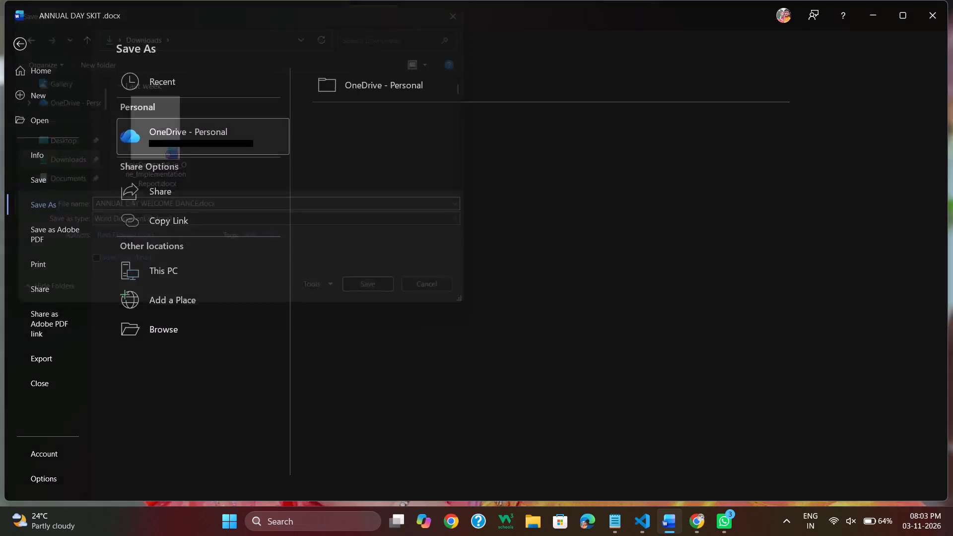
{"action": "left_click", "coordinate": [324, 291]}
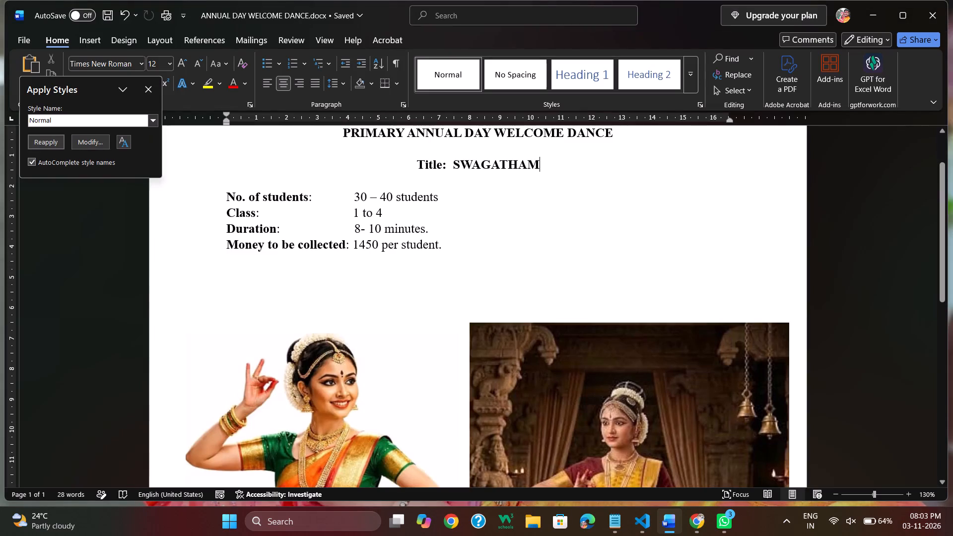
Print the document to PDF, saving it in Downloads as "ANNUAL DAY WELCOME DANCE.pdf".
{"action": "key", "text": "ctrl+p"}
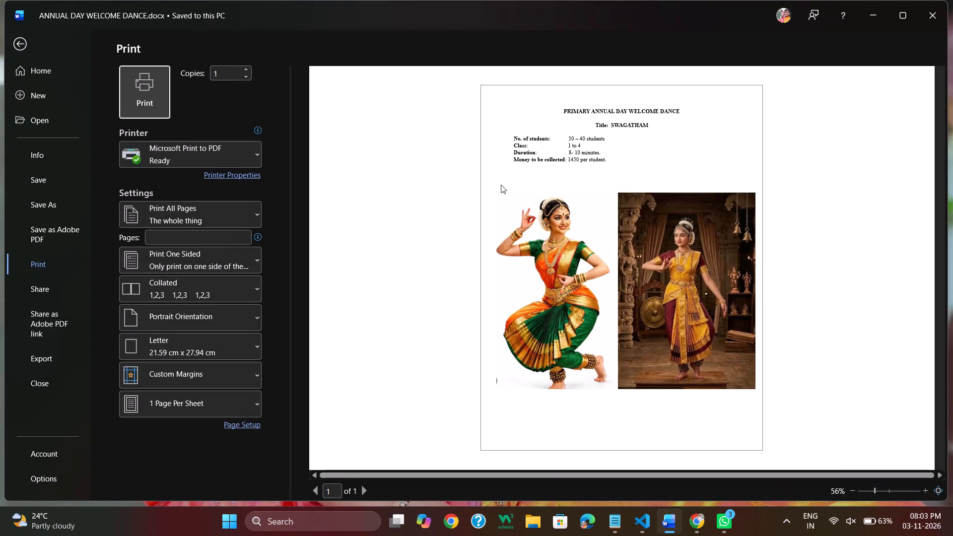
{"action": "key", "text": "Return"}
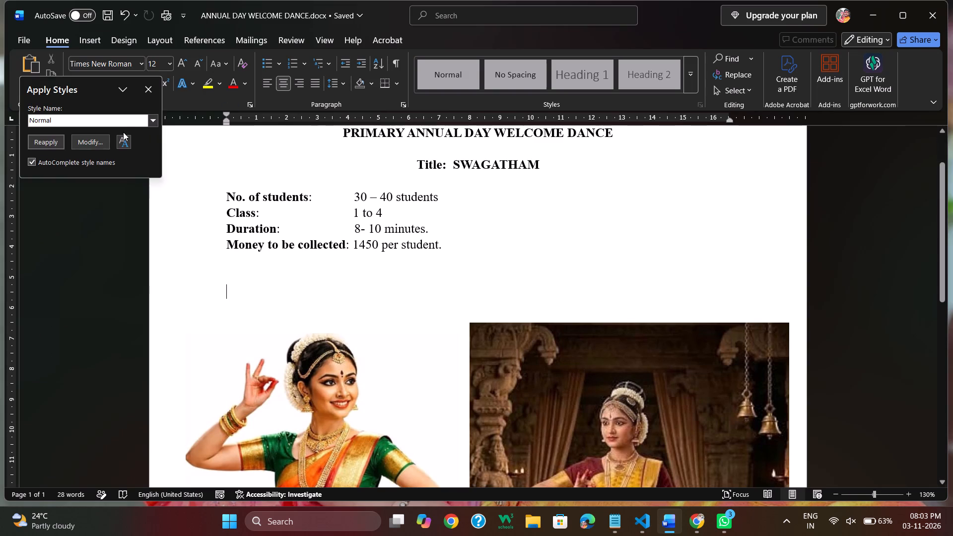
{"action": "key", "text": "ctrl+v"}
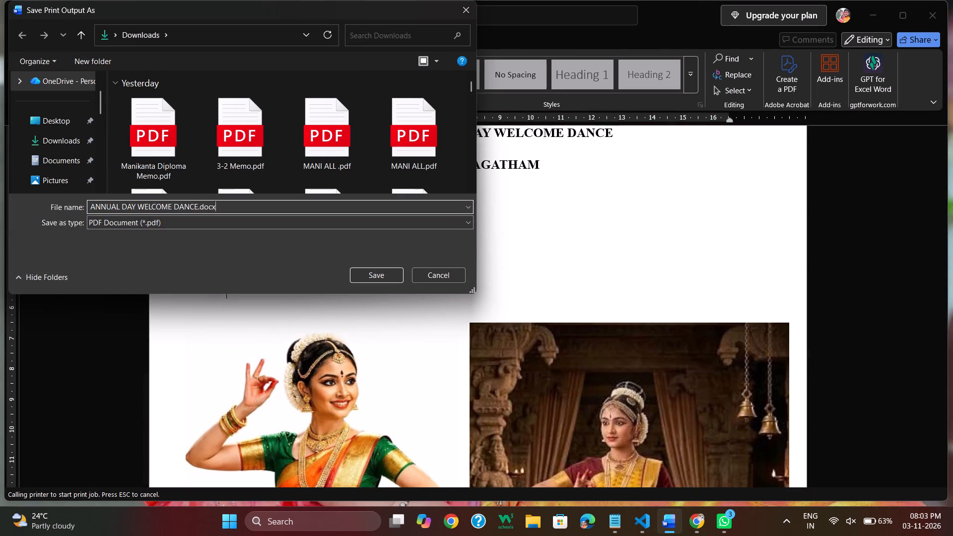
{"action": "key", "text": "BackSpace"}
{"action": "key", "text": "BackSpace"}
{"action": "key", "text": "BackSpace"}
{"action": "key", "text": "BackSpace"}
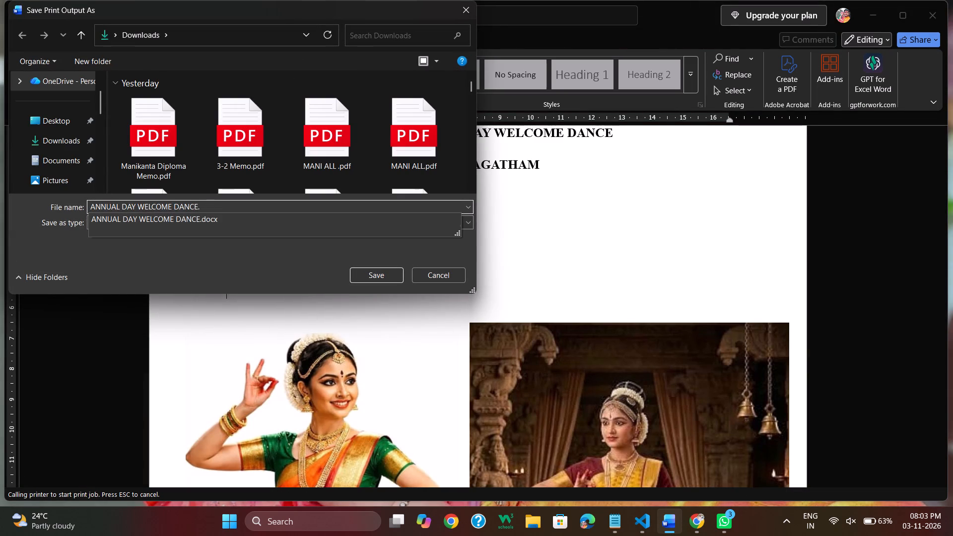
{"action": "type", "text": "PD"}
{"action": "key", "text": "BackSpace"}
{"action": "key", "text": "BackSpace"}
{"action": "key", "text": "BackSpace"}
{"action": "type", "text": ".pdf"}
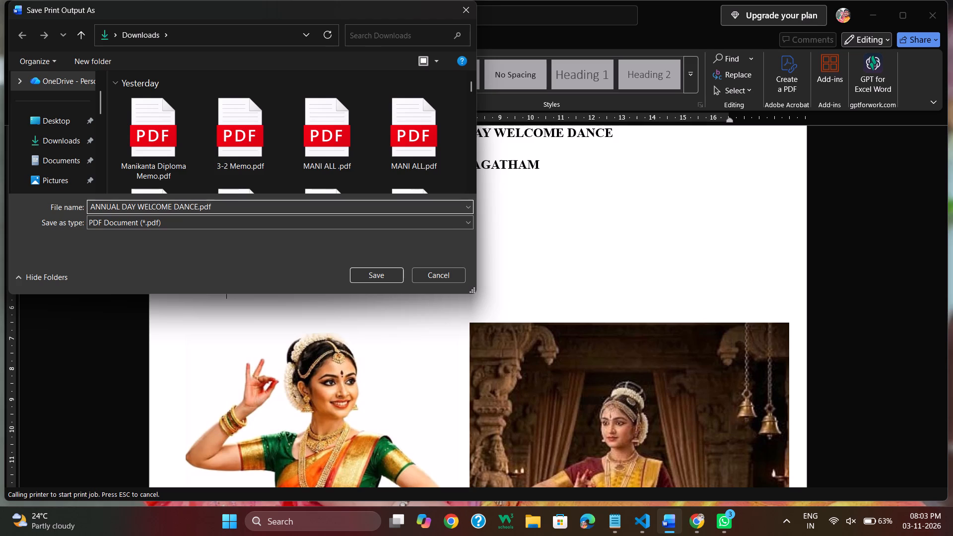
{"action": "key", "text": "Return"}
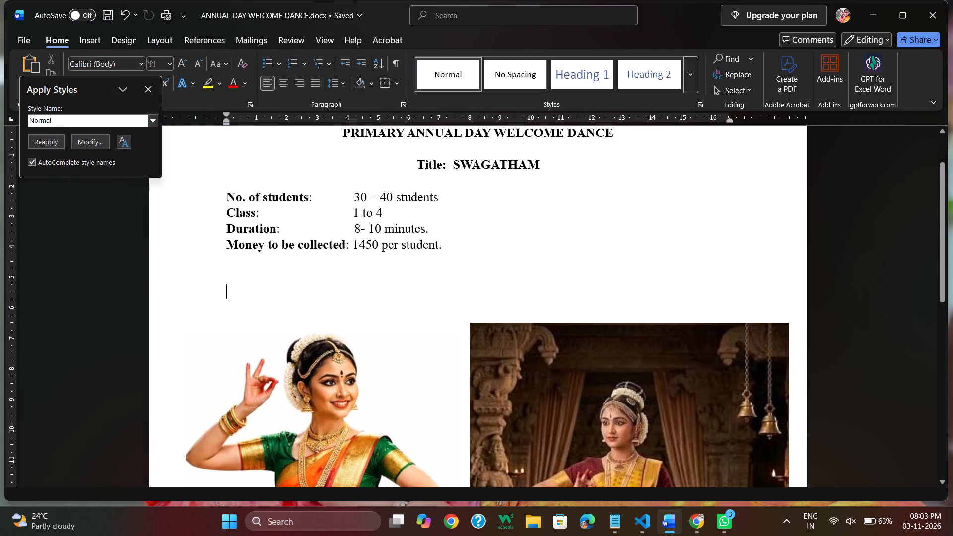
Open "ANNUAL DAY WELCOME DANCE.pdf" from the Downloads folder, look over its page, and close the PDF viewers.
{"action": "left_click", "coordinate": [534, 528]}
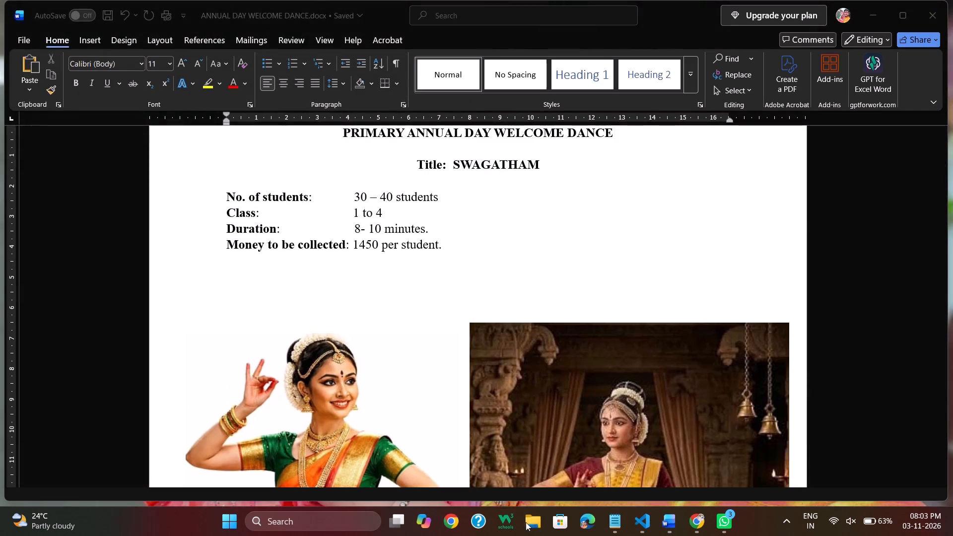
{"action": "left_click", "coordinate": [56, 196]}
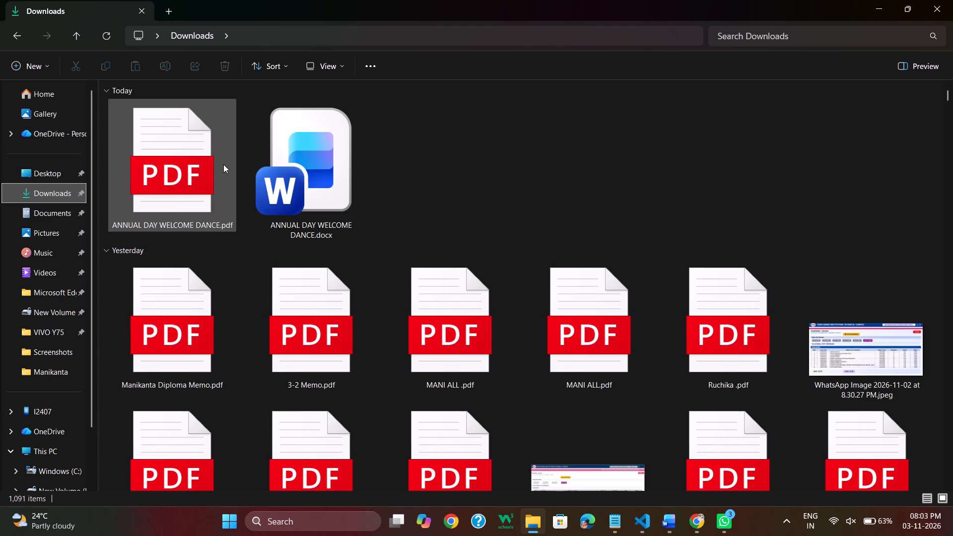
{"action": "double_click", "coordinate": [197, 169]}
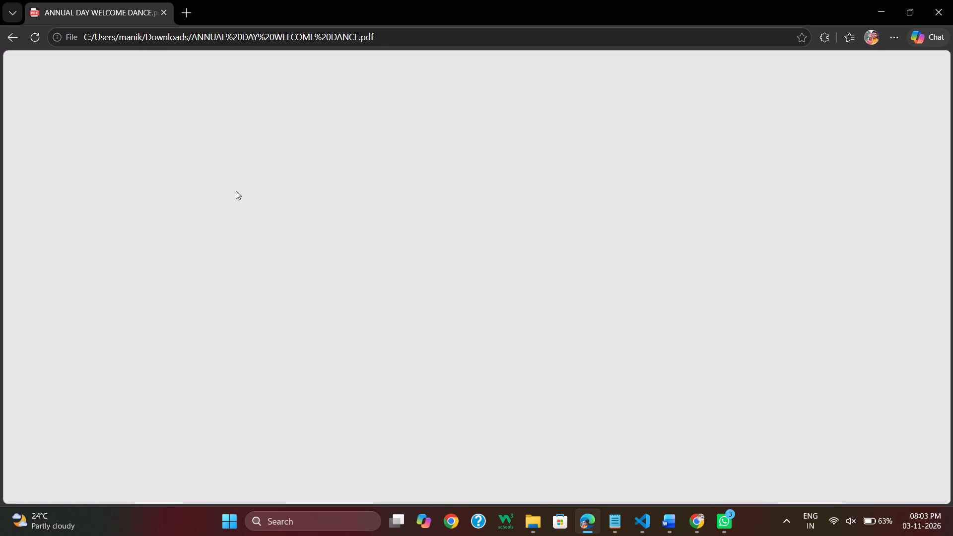
{"action": "scroll", "coordinate": [286, 342], "scroll_direction": "down", "scroll_amount": 7}
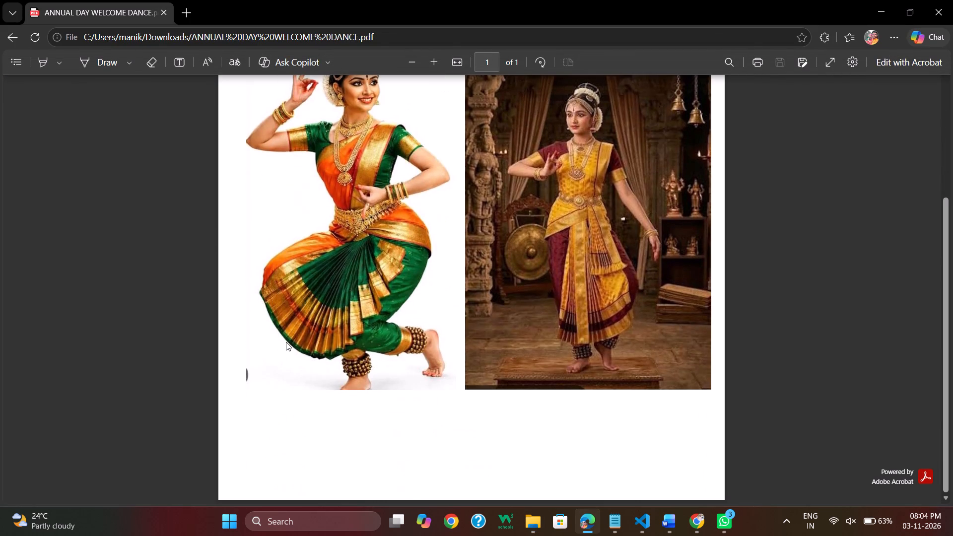
{"action": "scroll", "coordinate": [286, 342], "scroll_direction": "up", "scroll_amount": 10}
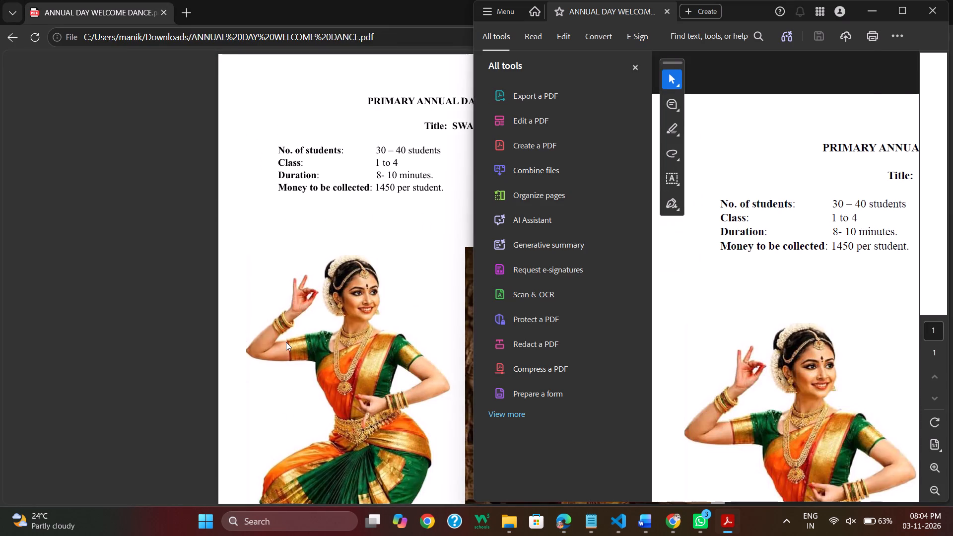
{"action": "key", "text": "ctrl+w"}
{"action": "left_click", "coordinate": [240, 258]}
{"action": "key", "text": "ctrl+w"}
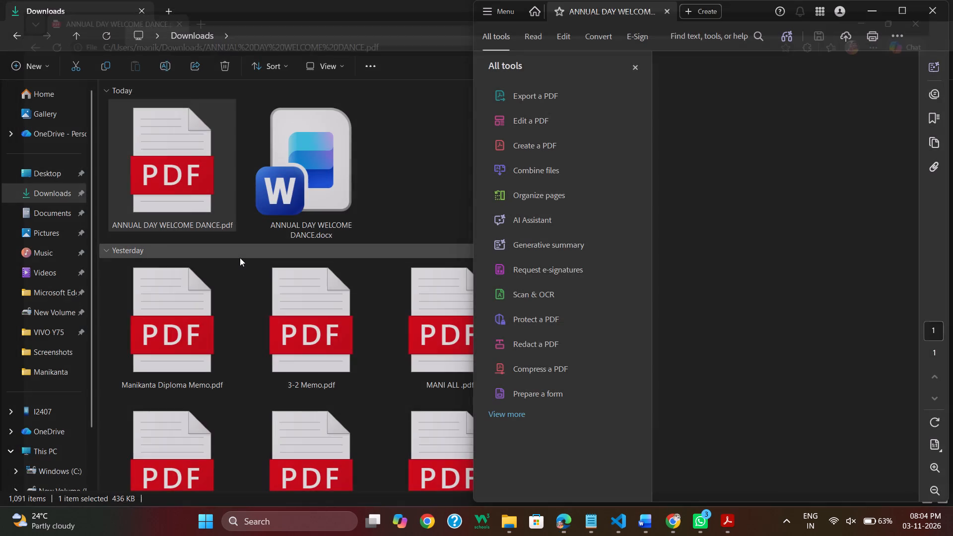
{"action": "key", "text": "alt+F4"}
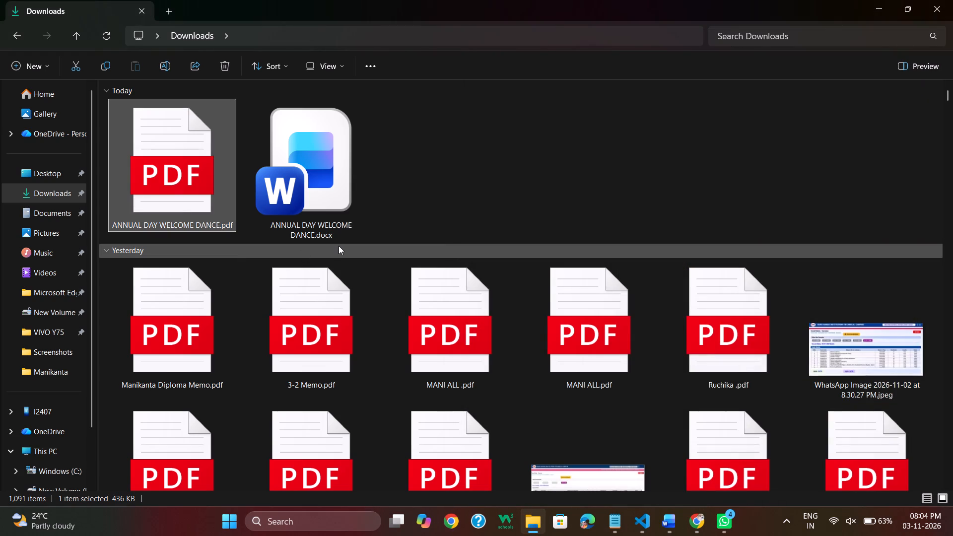
Close the Downloads folder window and the Word document.
{"action": "key", "text": "alt+F4"}
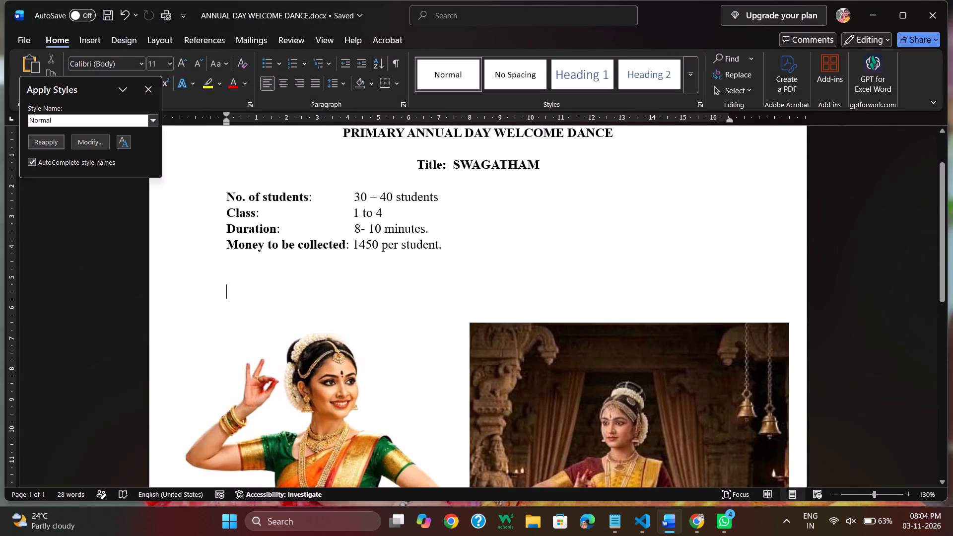
{"action": "key", "text": "alt+F4"}
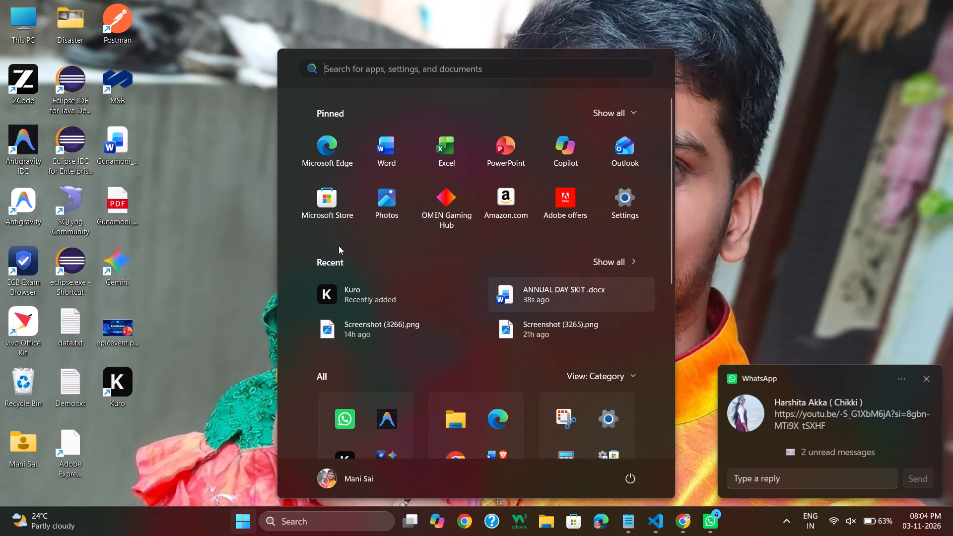
Look through the Downloads folder for the dance audio files, briefly opening and closing "thiruppugazh-part1_hgfnJHCI.mp3".
{"action": "key", "text": "super+e"}
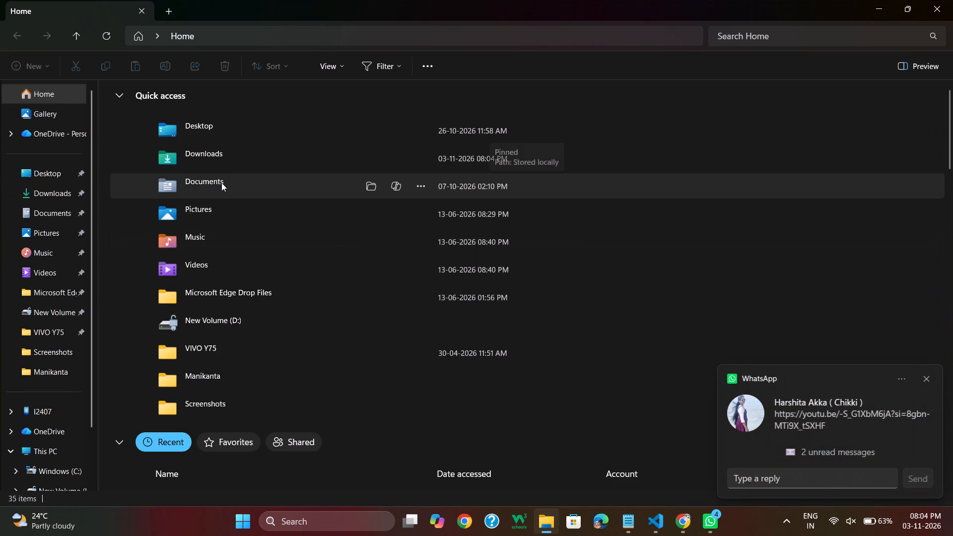
{"action": "left_click", "coordinate": [62, 186]}
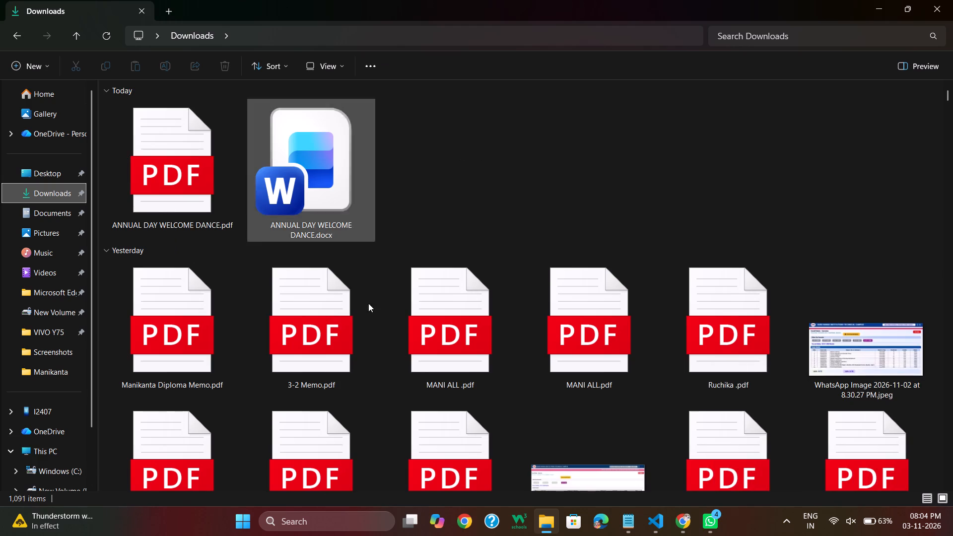
{"action": "scroll", "coordinate": [373, 279], "scroll_direction": "down", "scroll_amount": 7}
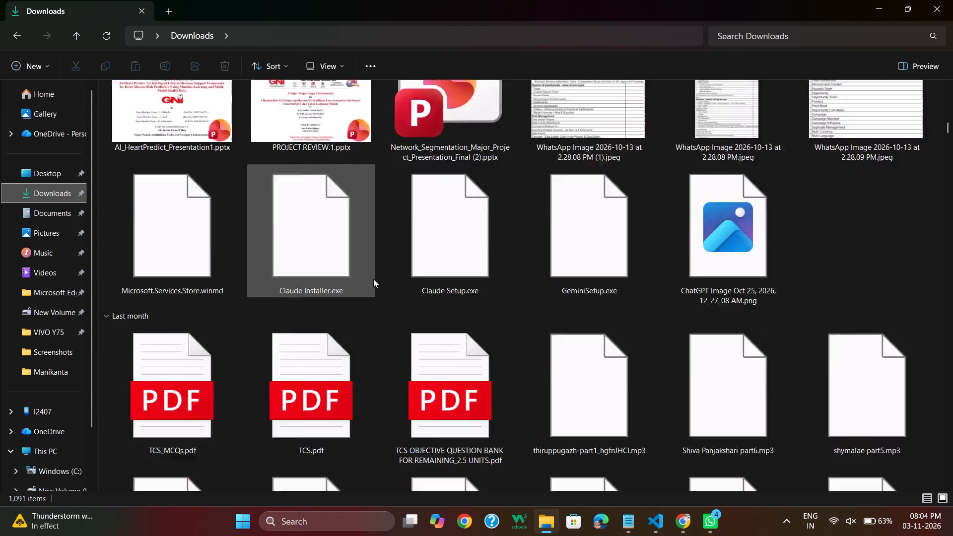
{"action": "scroll", "coordinate": [373, 279], "scroll_direction": "down", "scroll_amount": 1}
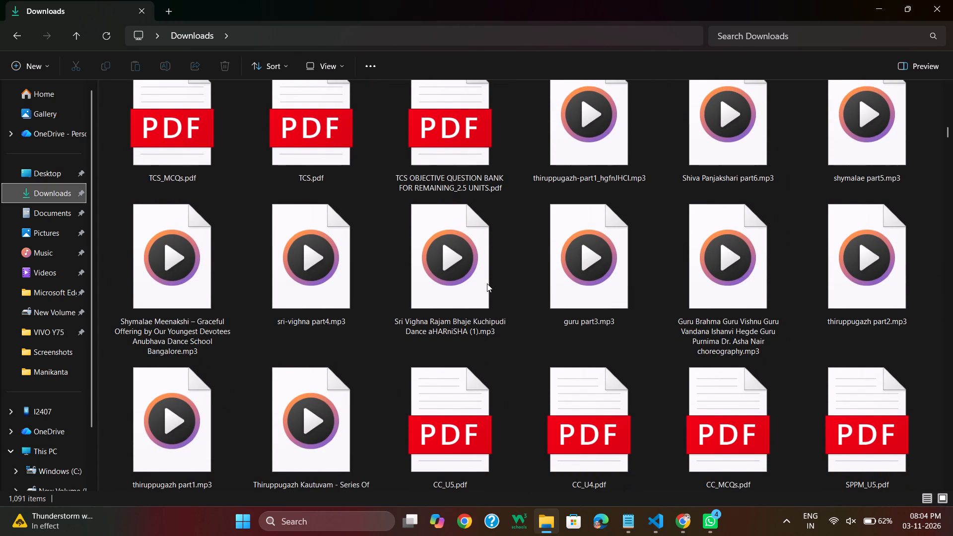
{"action": "scroll", "coordinate": [487, 283], "scroll_direction": "up", "scroll_amount": 1}
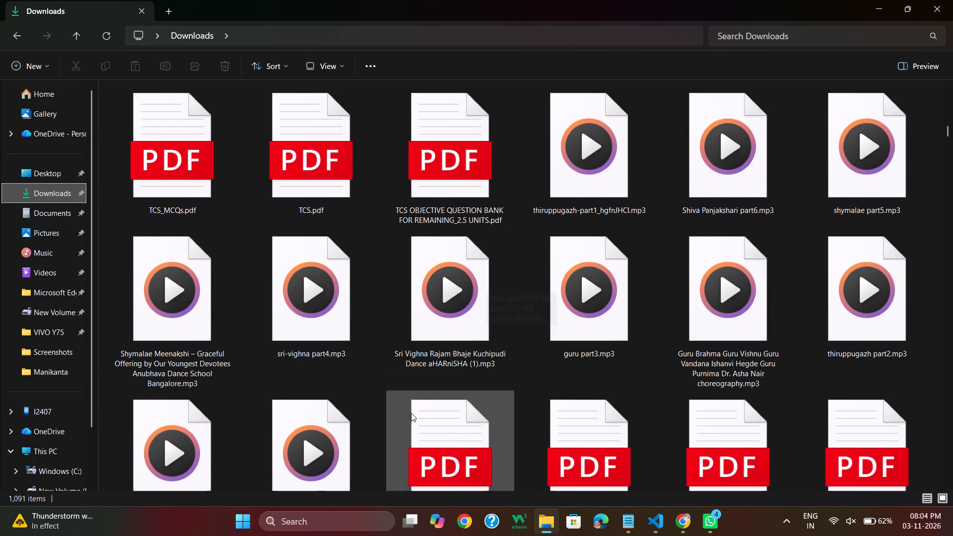
{"action": "scroll", "coordinate": [408, 435], "scroll_direction": "down", "scroll_amount": 2}
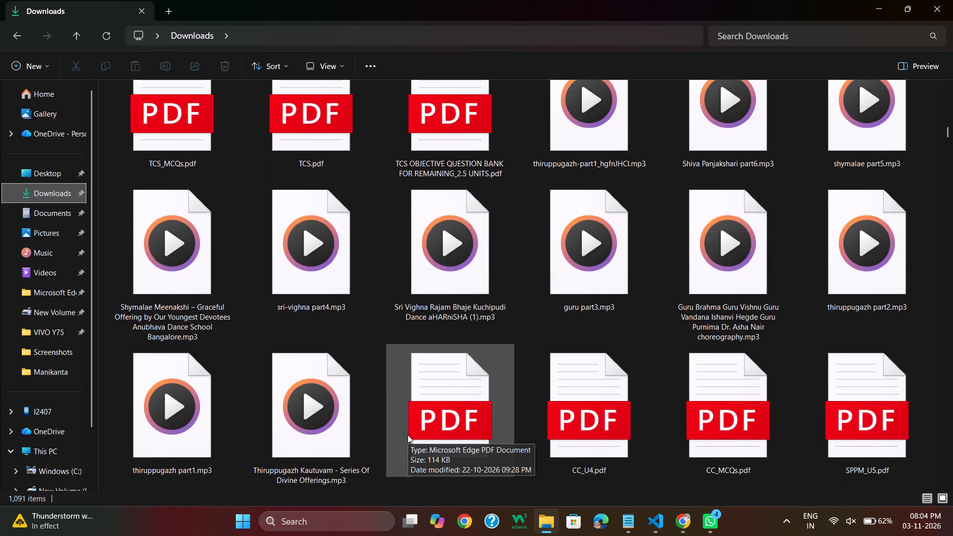
{"action": "scroll", "coordinate": [408, 435], "scroll_direction": "down", "scroll_amount": 5}
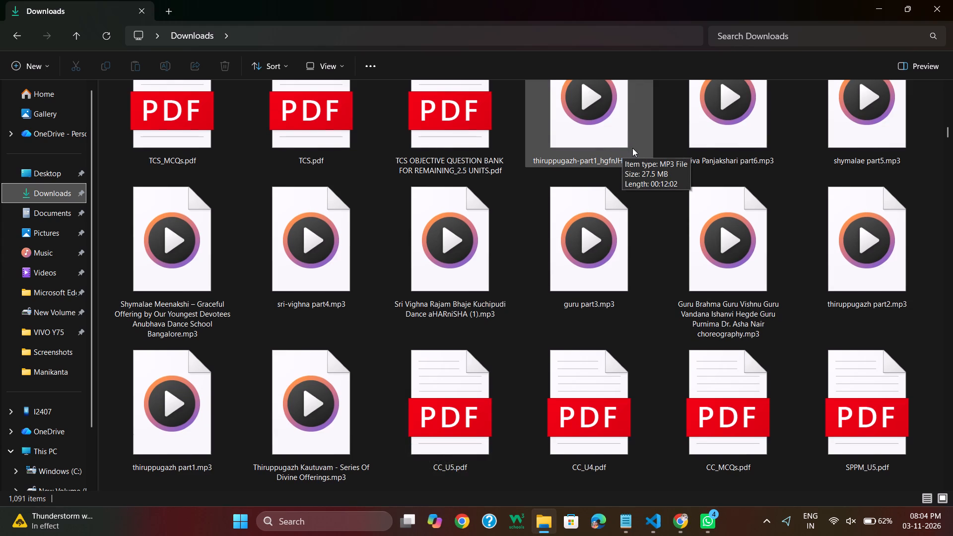
{"action": "double_click", "coordinate": [608, 143]}
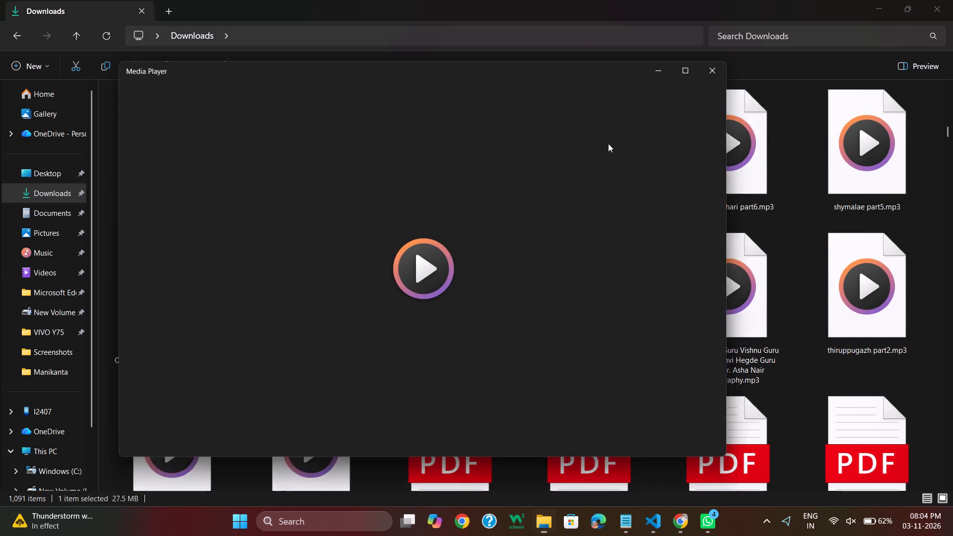
{"action": "left_click", "coordinate": [720, 58]}
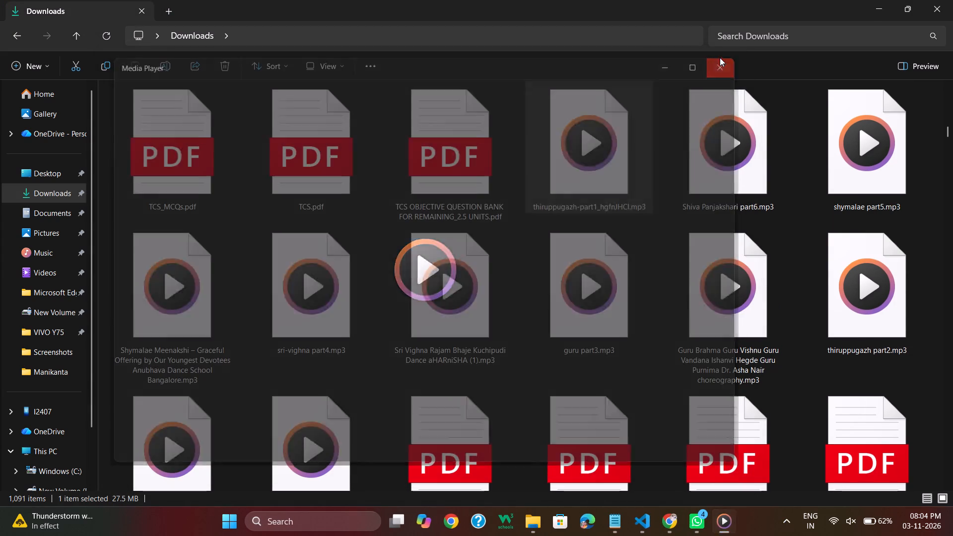
Look over the MP3 dance tracks in the Downloads folder again.
{"action": "scroll", "coordinate": [498, 212], "scroll_direction": "up", "scroll_amount": 5}
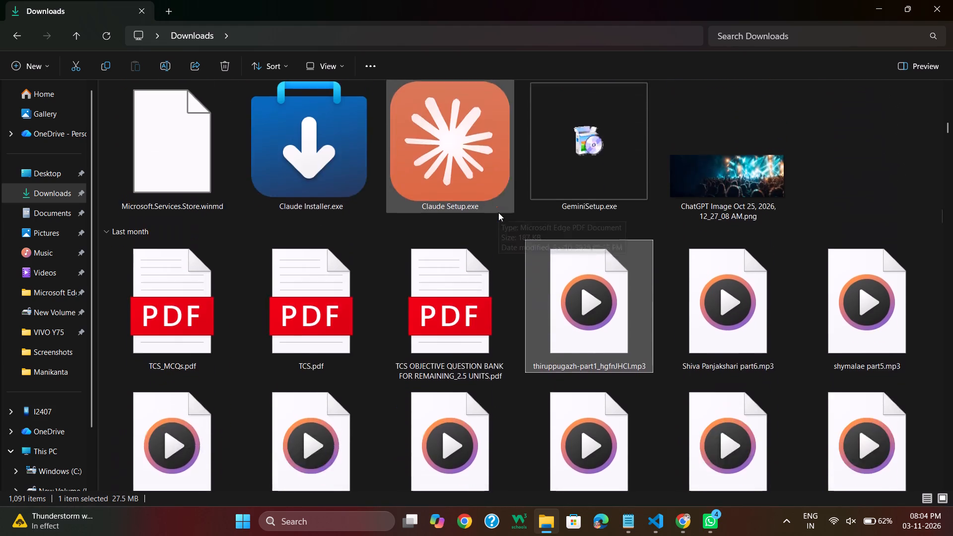
{"action": "scroll", "coordinate": [498, 212], "scroll_direction": "up", "scroll_amount": 3}
{"action": "scroll", "coordinate": [498, 212], "scroll_direction": "down", "scroll_amount": 4}
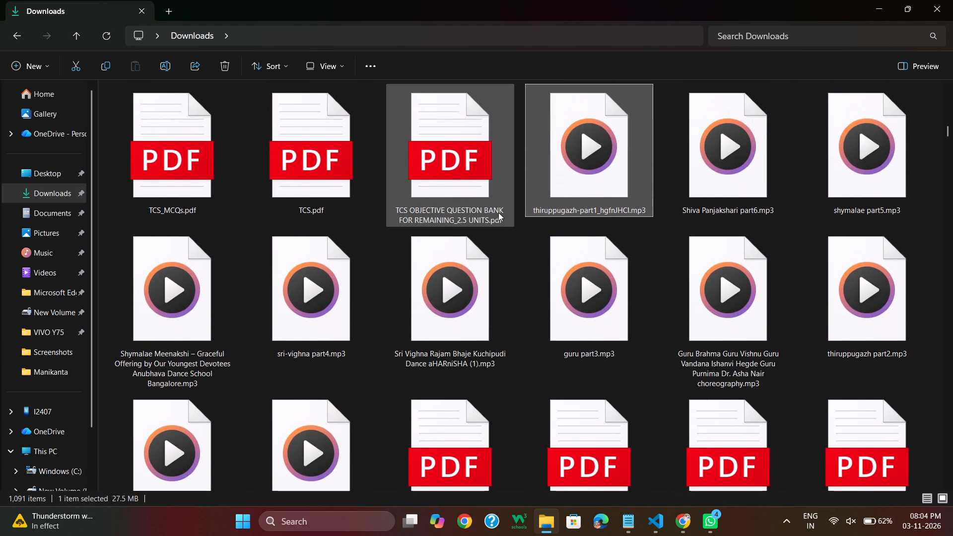
{"action": "scroll", "coordinate": [496, 263], "scroll_direction": "down", "scroll_amount": 1}
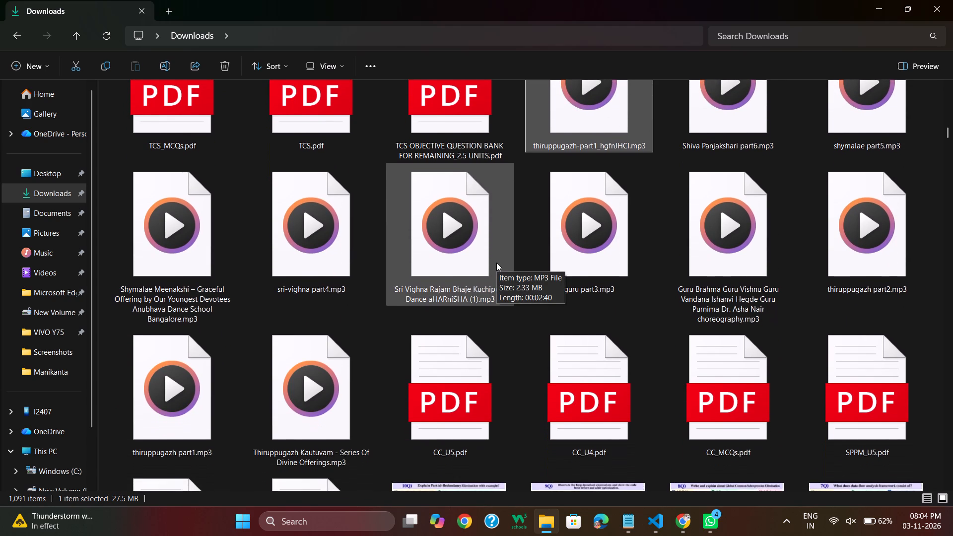
{"action": "scroll", "coordinate": [496, 263], "scroll_direction": "down", "scroll_amount": 1}
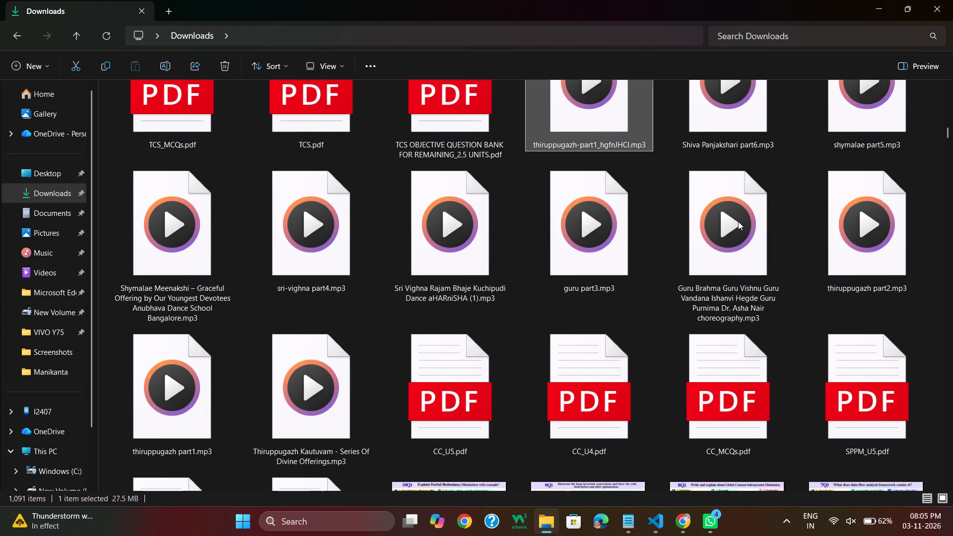
{"action": "scroll", "coordinate": [738, 221], "scroll_direction": "up", "scroll_amount": 1}
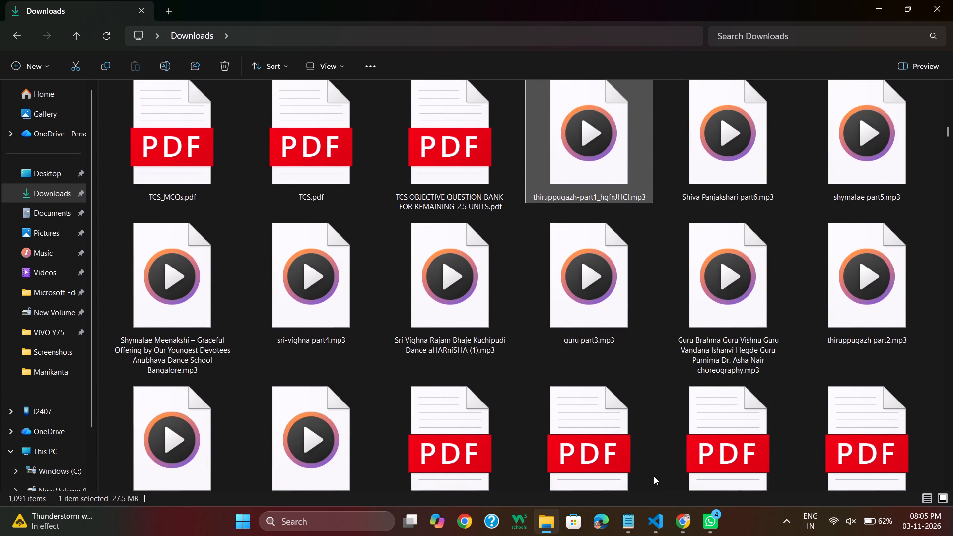
{"action": "scroll", "coordinate": [529, 402], "scroll_direction": "down", "scroll_amount": 1}
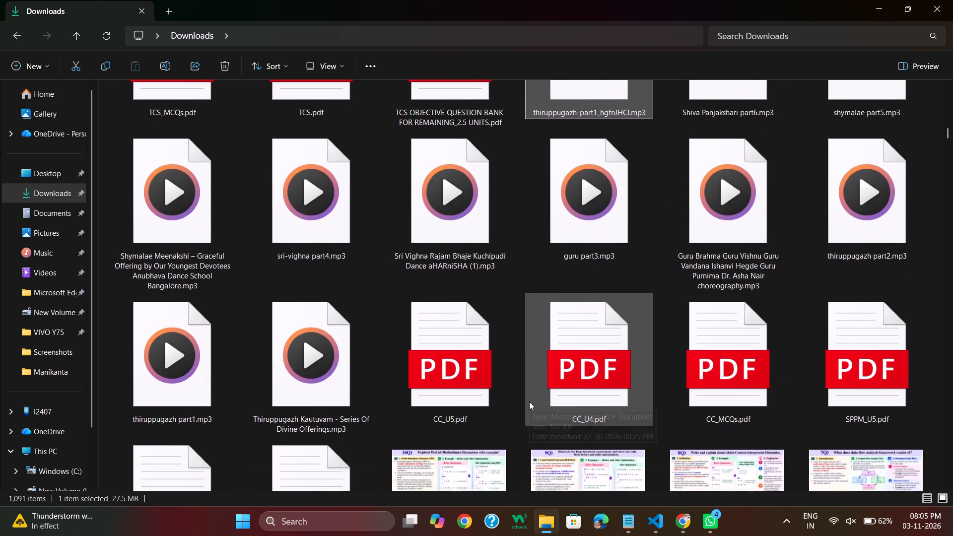
{"action": "scroll", "coordinate": [529, 402], "scroll_direction": "down", "scroll_amount": 1}
{"action": "scroll", "coordinate": [529, 402], "scroll_direction": "up", "scroll_amount": 3}
Play "thiruppugazh-part1_hgfnJHCI.mp3" and sample several points, including about 7:35, 3:30 and 2:25.
{"action": "double_click", "coordinate": [560, 155]}
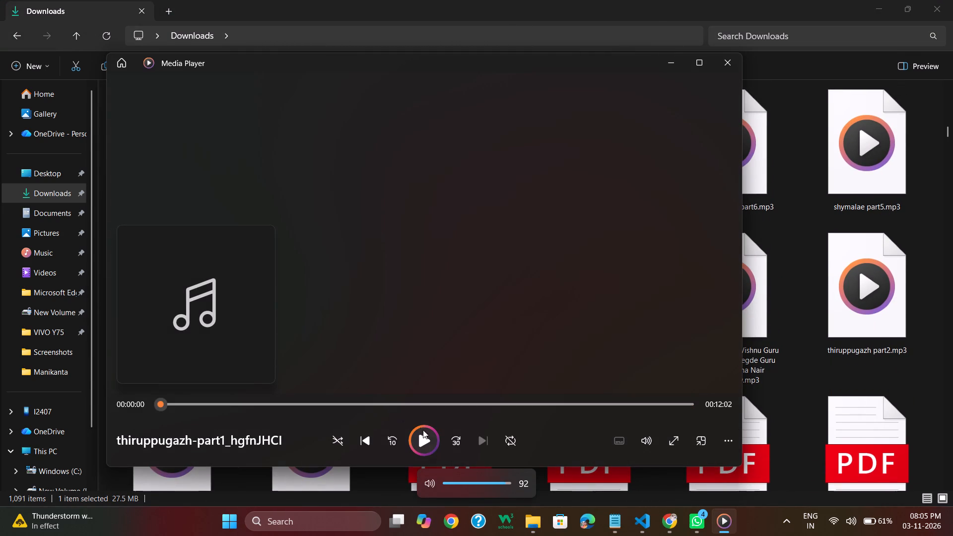
{"action": "left_click", "coordinate": [423, 439]}
{"action": "left_click", "coordinate": [423, 439]}
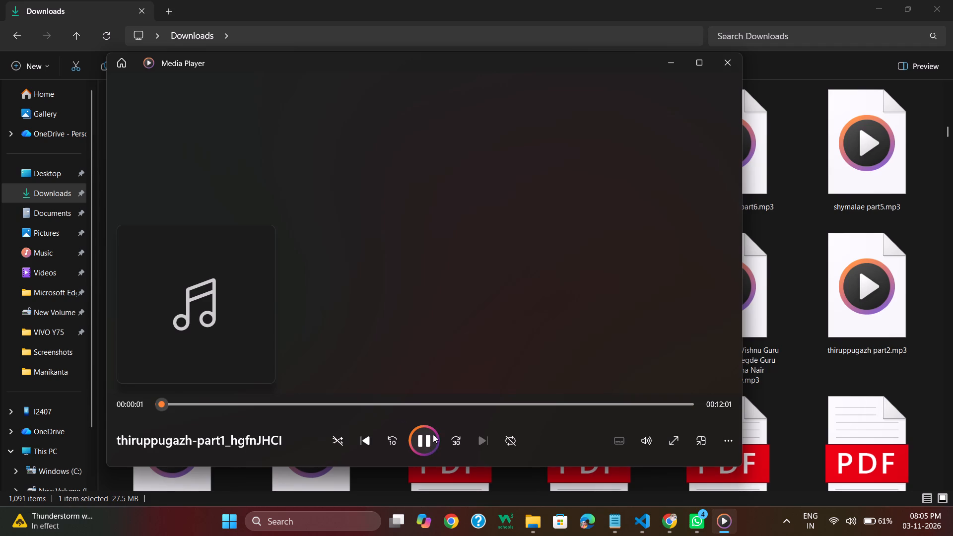
{"action": "left_click", "coordinate": [493, 400]}
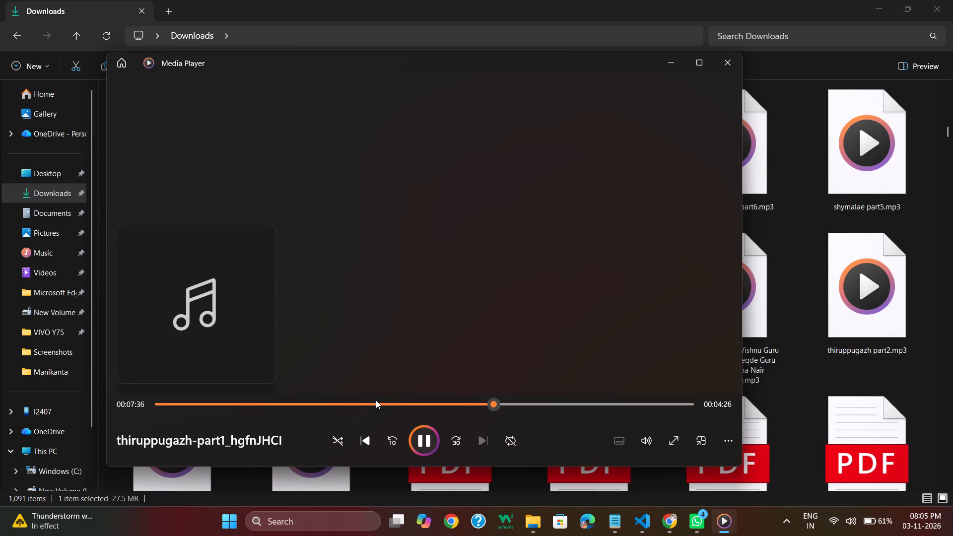
{"action": "left_click", "coordinate": [342, 400]}
{"action": "left_click", "coordinate": [312, 402]}
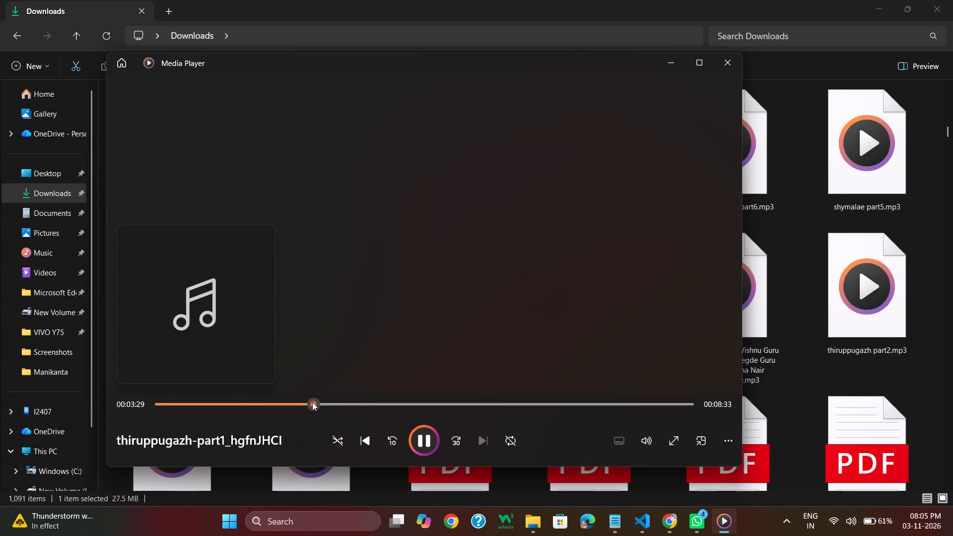
{"action": "left_click", "coordinate": [265, 403]}
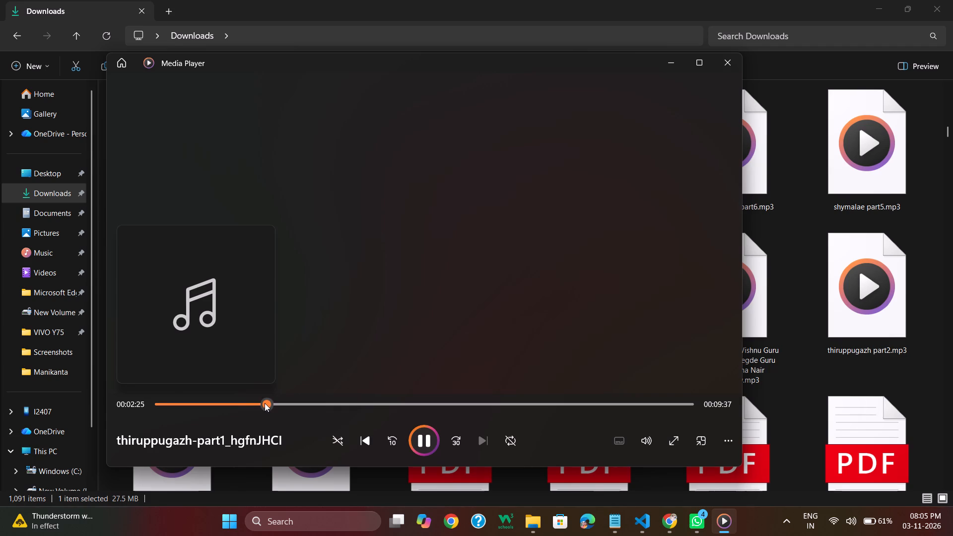
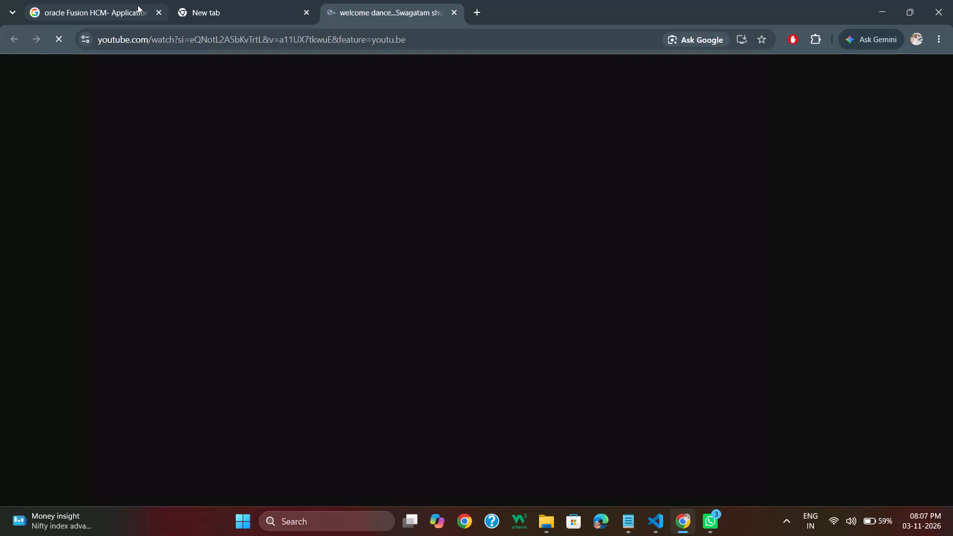
Search the web for "youtube to mp3" in place of the Oracle Fusion HCM search results.
{"action": "left_click", "coordinate": [167, 39]}
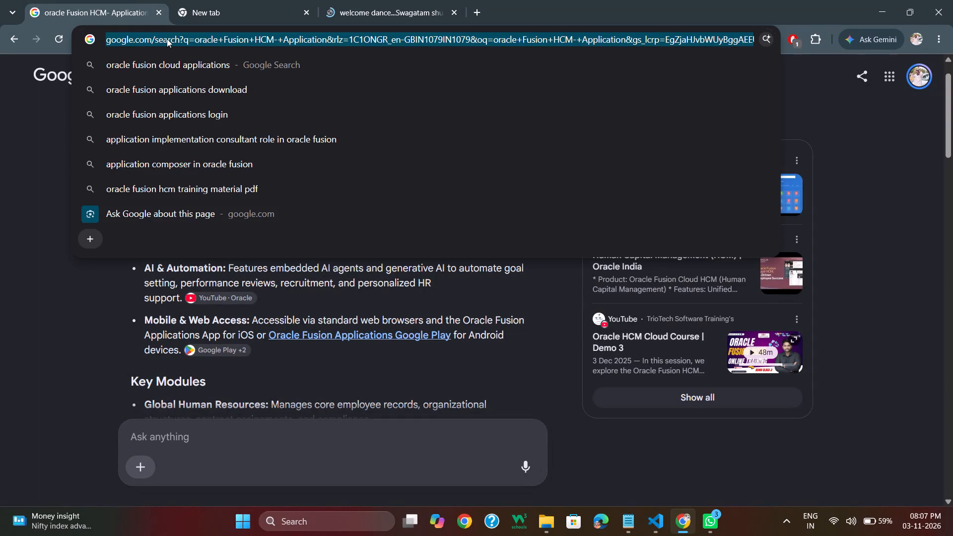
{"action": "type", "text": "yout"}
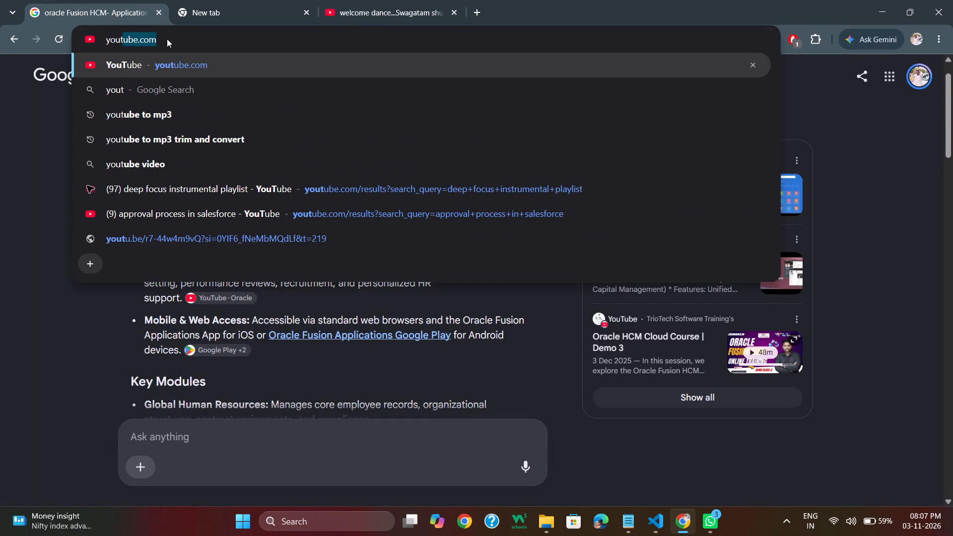
{"action": "left_click", "coordinate": [145, 104]}
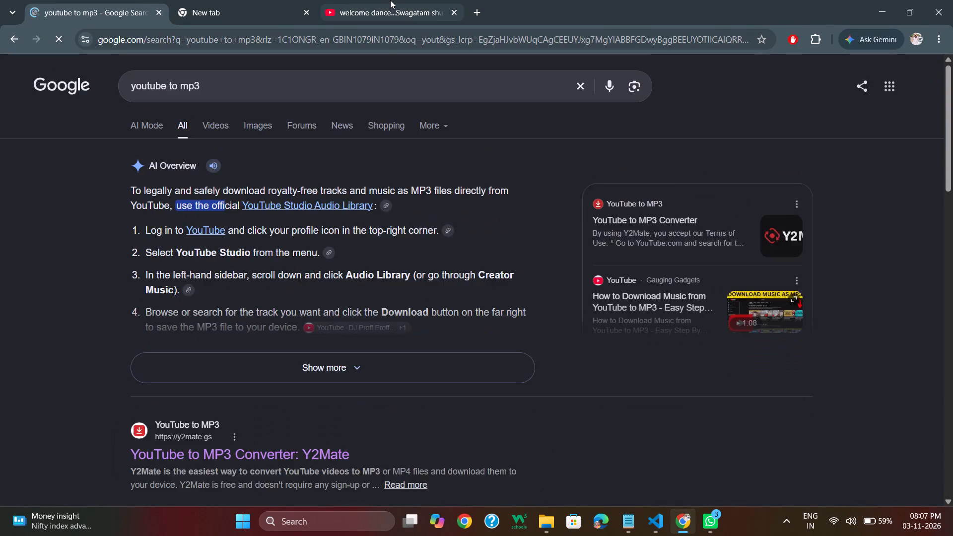
Return to the YouTube video "welcome dance...Swagatam shubh vandanam" and pause it near the start.
{"action": "left_click", "coordinate": [390, 0]}
{"action": "left_click", "coordinate": [389, 309]}
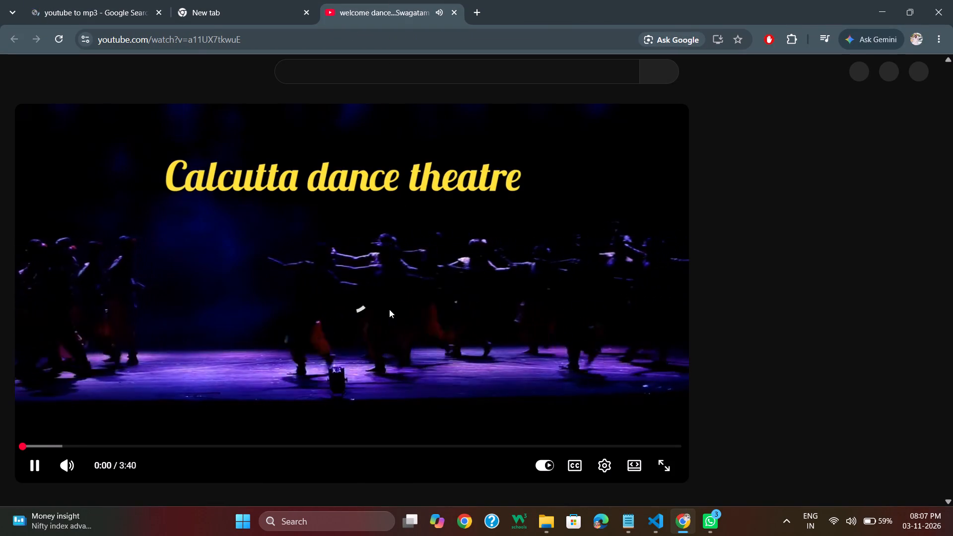
{"action": "left_click", "coordinate": [338, 304]}
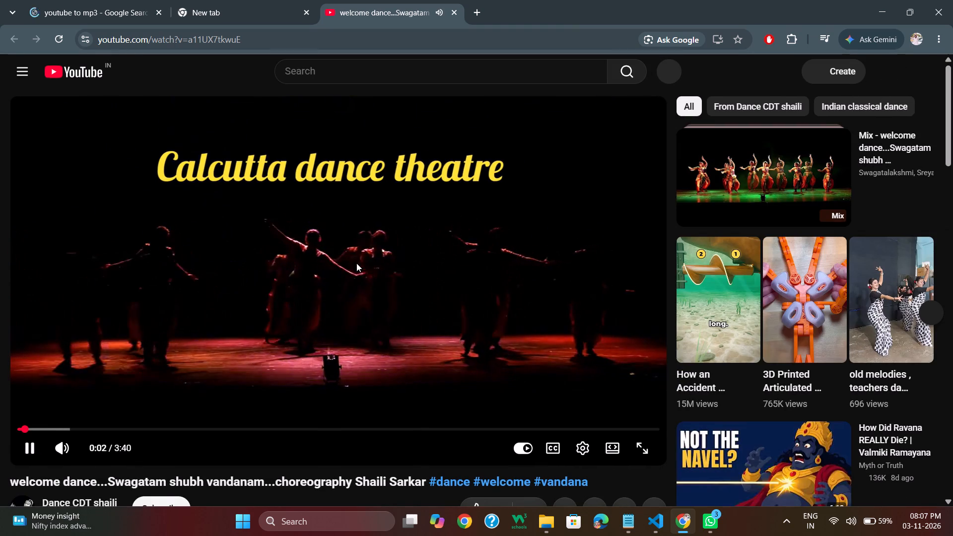
{"action": "left_click", "coordinate": [360, 279]}
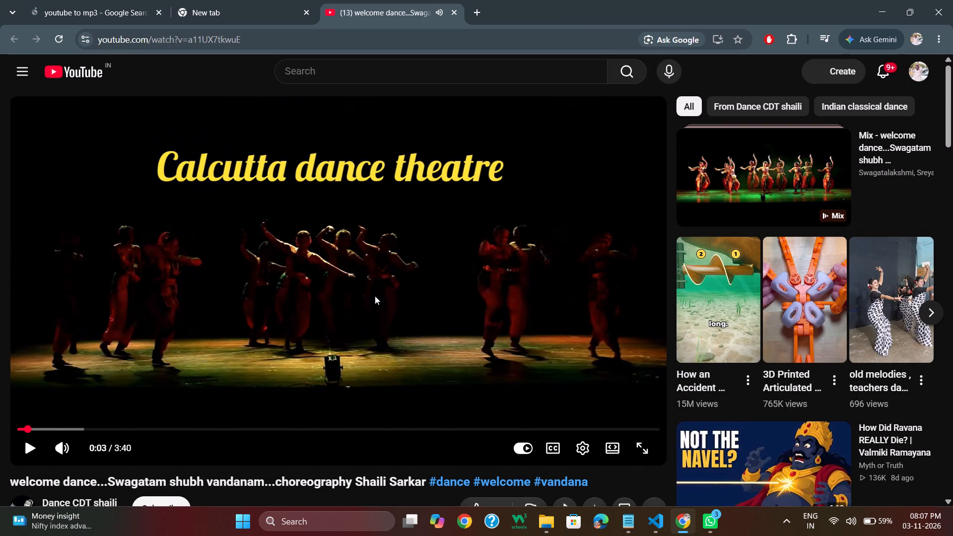
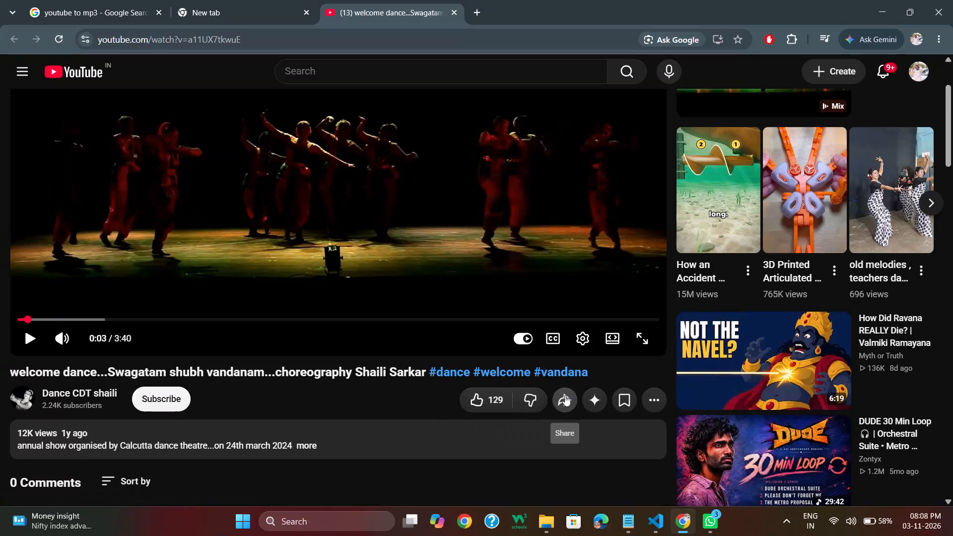
Copy the share link of the YouTube welcome dance video "Swagatam shubh vandanam".
{"action": "left_click", "coordinate": [565, 395]}
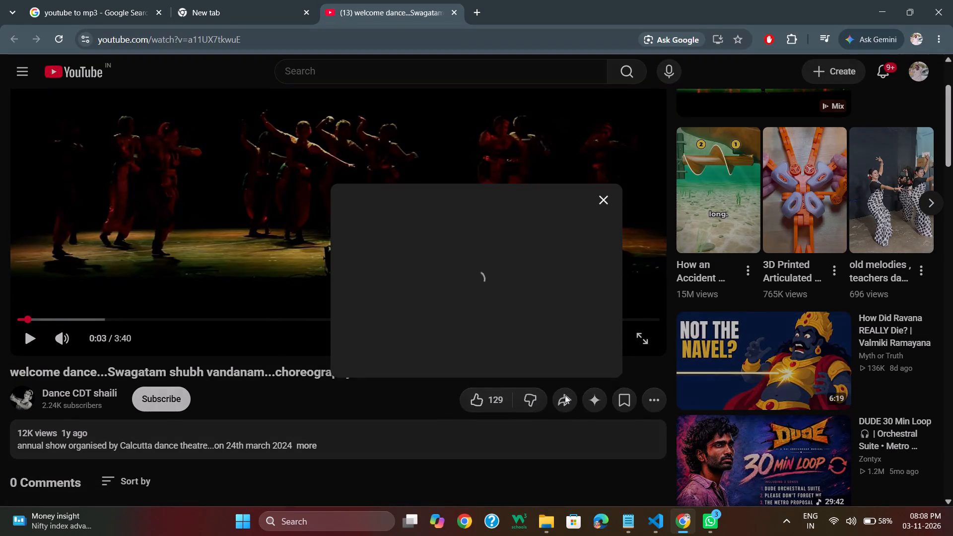
{"action": "left_click", "coordinate": [586, 337]}
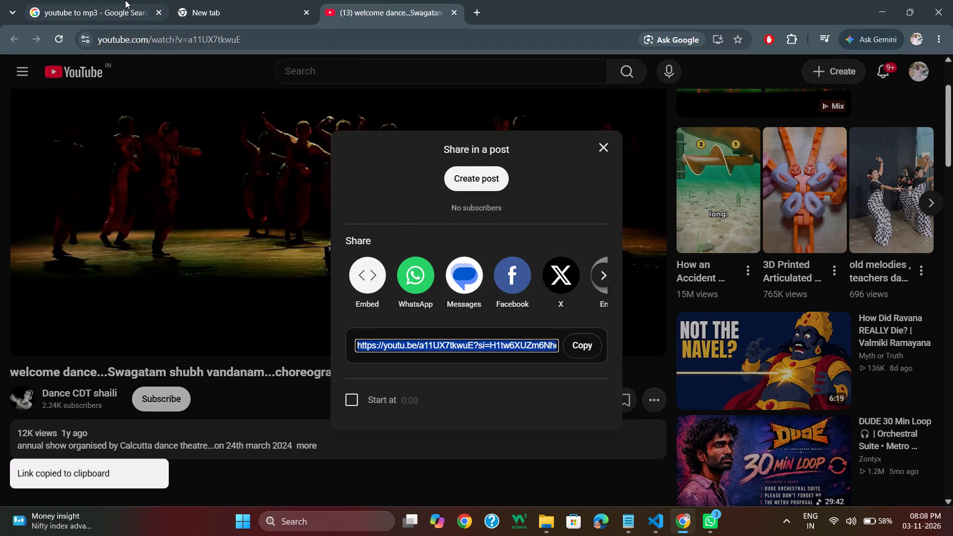
Open the Y2Mate converter from the "youtube to mp3" search results and start converting the copied video link to MP3.
{"action": "left_click", "coordinate": [125, 0]}
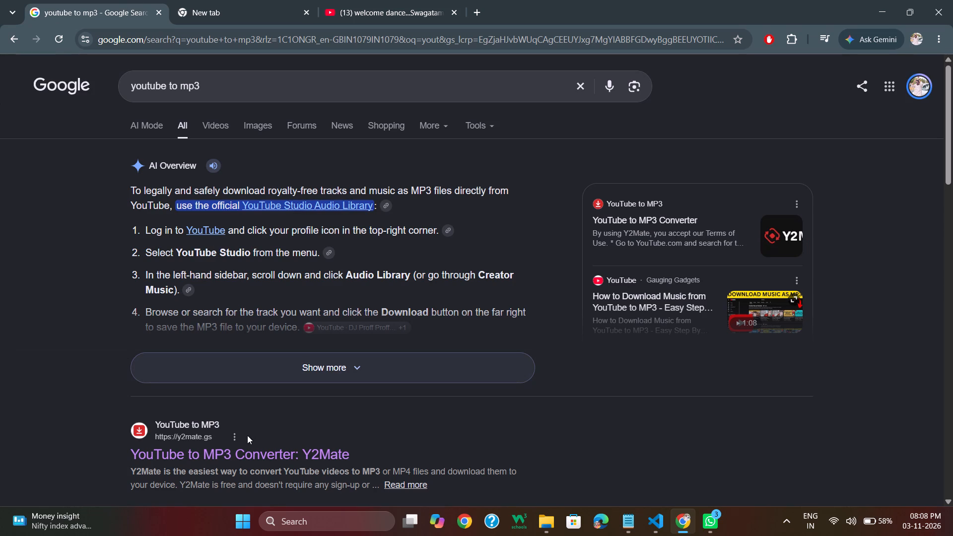
{"action": "left_click", "coordinate": [235, 443]}
{"action": "left_click", "coordinate": [271, 449]}
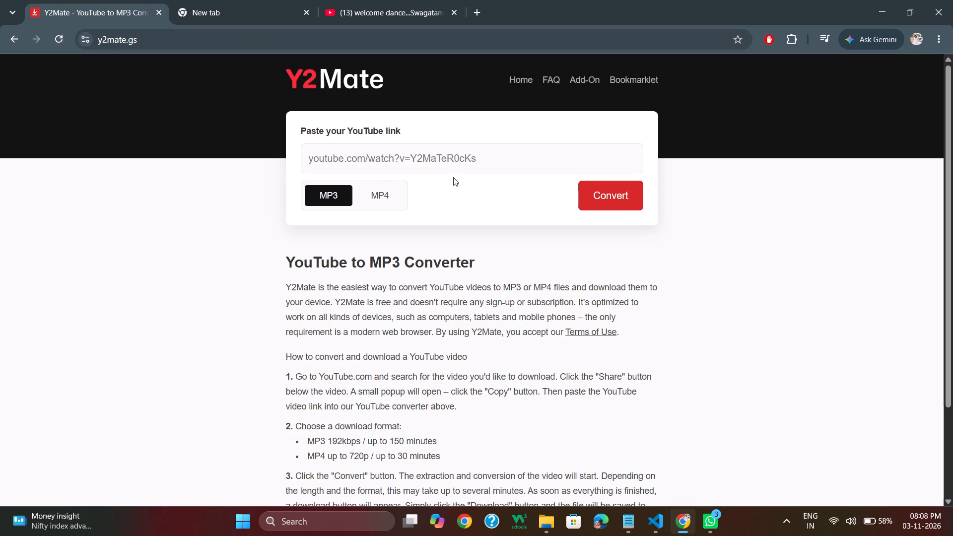
{"action": "key", "text": "ctrl+v"}
{"action": "left_click", "coordinate": [597, 185]}
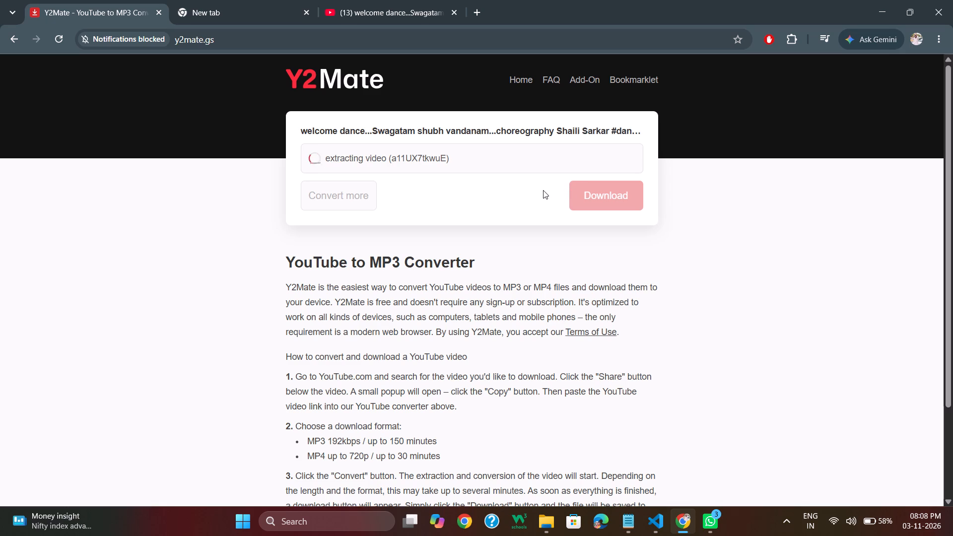
Copy the y2mate.gs address and open the YouTube to MP3 converter again in a new browser tab.
{"action": "left_click", "coordinate": [471, 38]}
{"action": "key", "text": "ctrl+c"}
{"action": "left_click", "coordinate": [476, 8]}
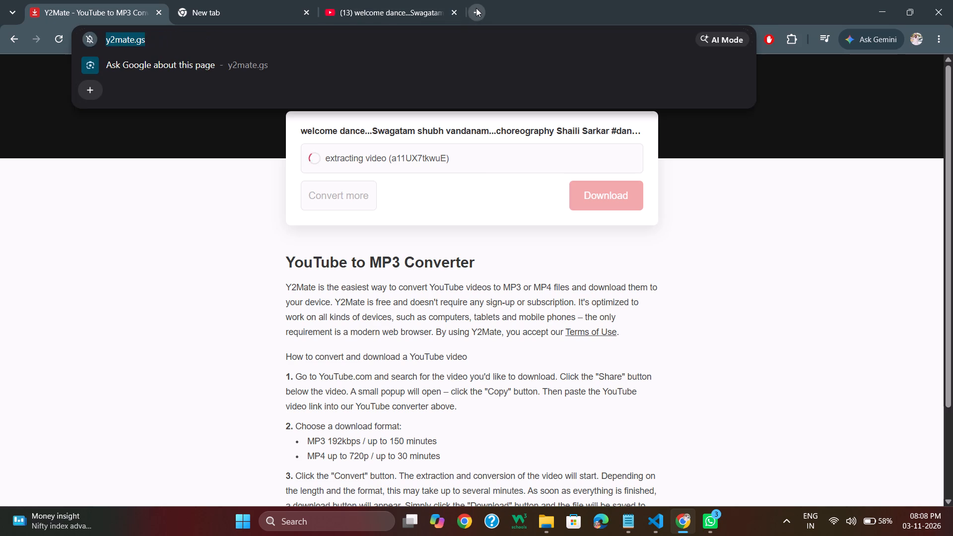
{"action": "key", "text": "ctrl+v"}
{"action": "key", "text": "Return"}
Switch from the browser to the WhatsApp window.
{"action": "key", "text": "alt+Tab"}
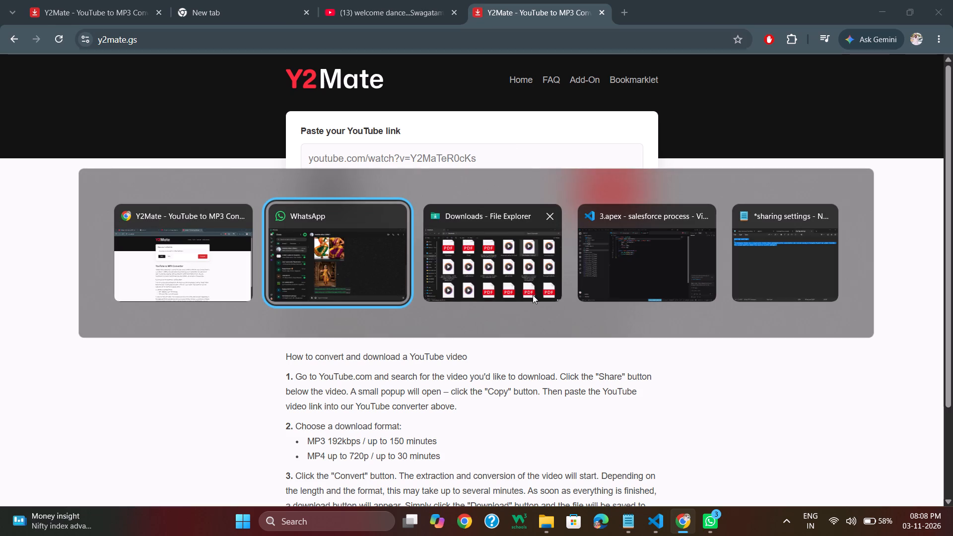
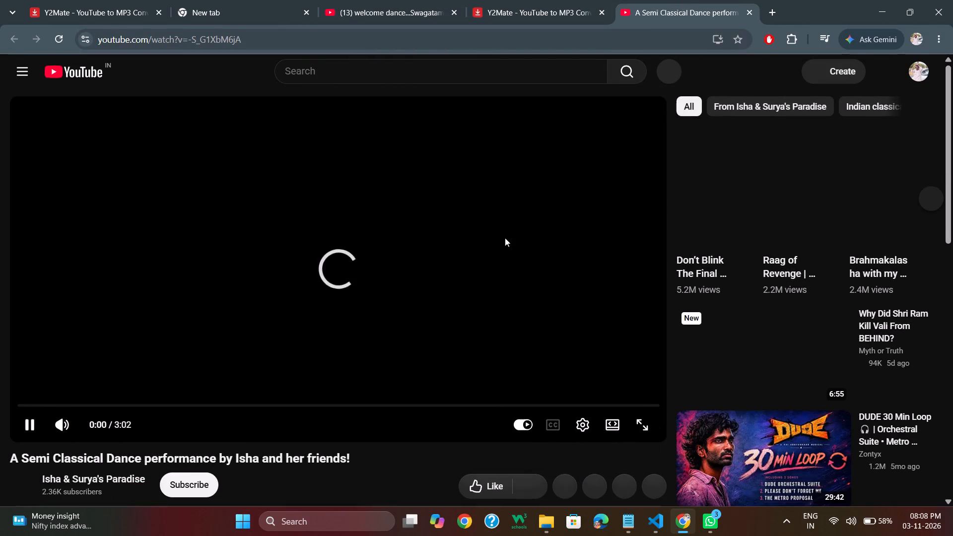
Copy the share link of the "A Semi Classical Dance performance" video and start converting it to MP3 in Y2Mate.
{"action": "scroll", "coordinate": [513, 432], "scroll_direction": "down", "scroll_amount": 1}
{"action": "left_click", "coordinate": [565, 464]}
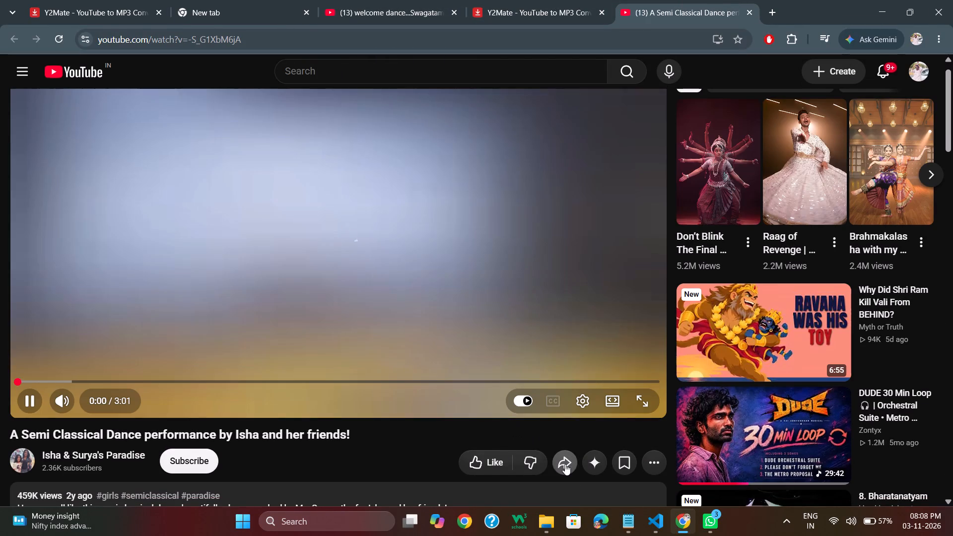
{"action": "left_click", "coordinate": [581, 342]}
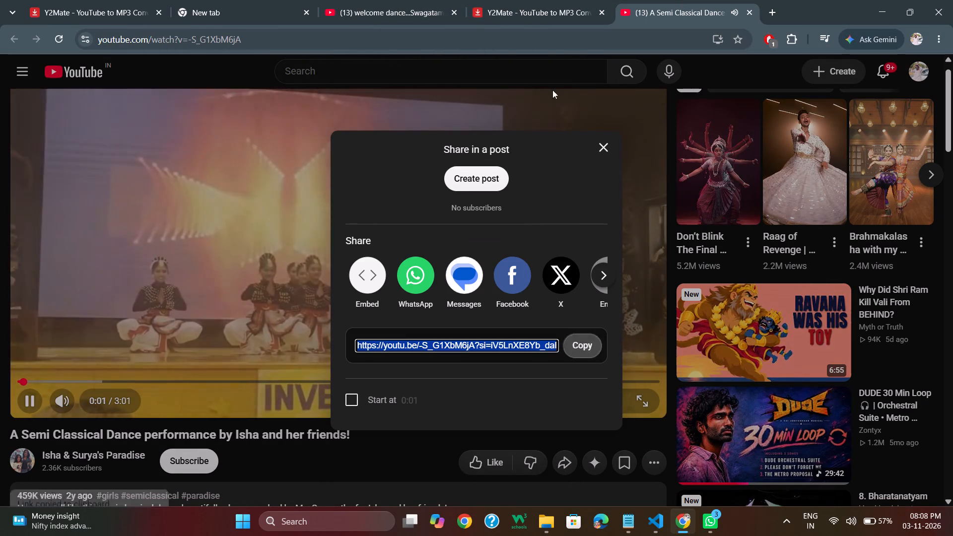
{"action": "left_click", "coordinate": [570, 0]}
{"action": "key", "text": "ctrl+v"}
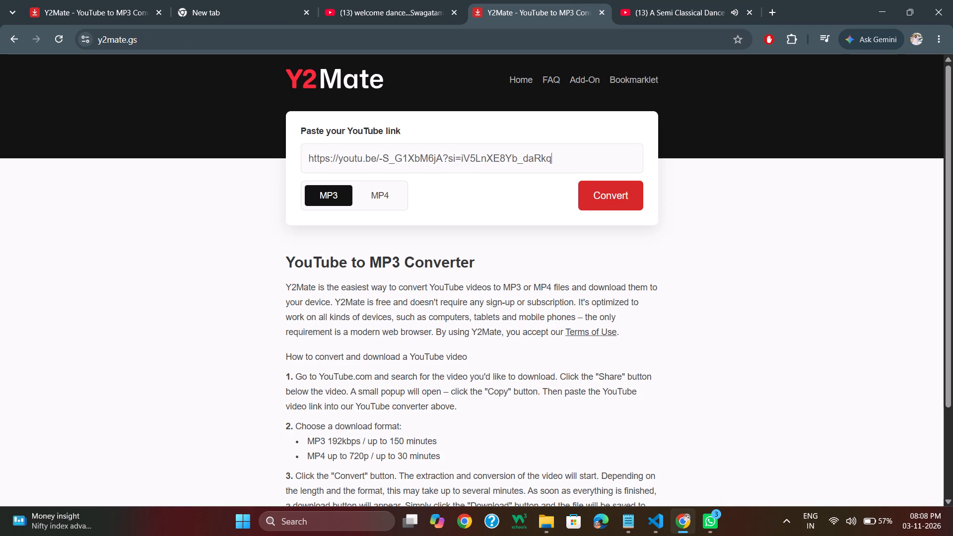
{"action": "key", "text": "Return"}
Return to the semi-classical dance video, dismiss its share dialog and pause playback.
{"action": "left_click", "coordinate": [660, 0]}
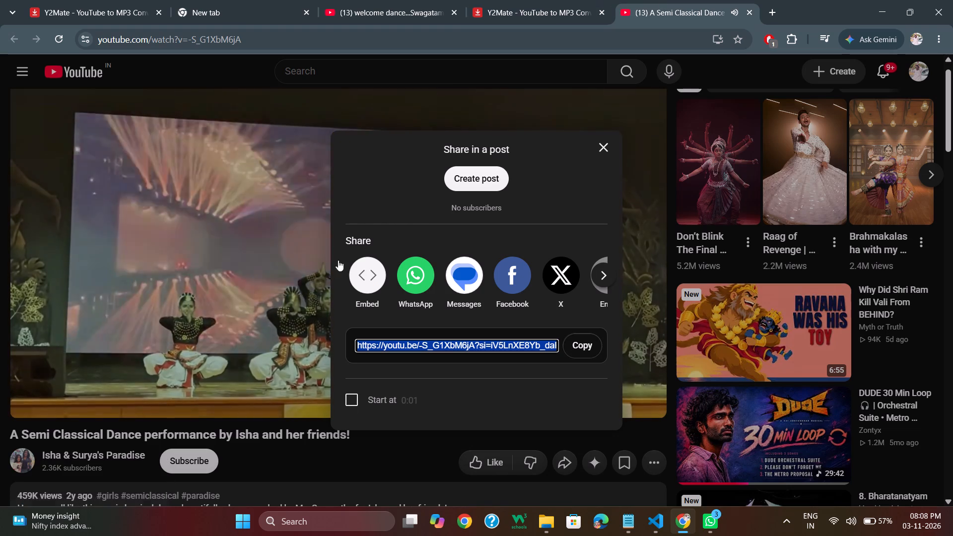
{"action": "left_click", "coordinate": [250, 266]}
{"action": "left_click", "coordinate": [250, 266]}
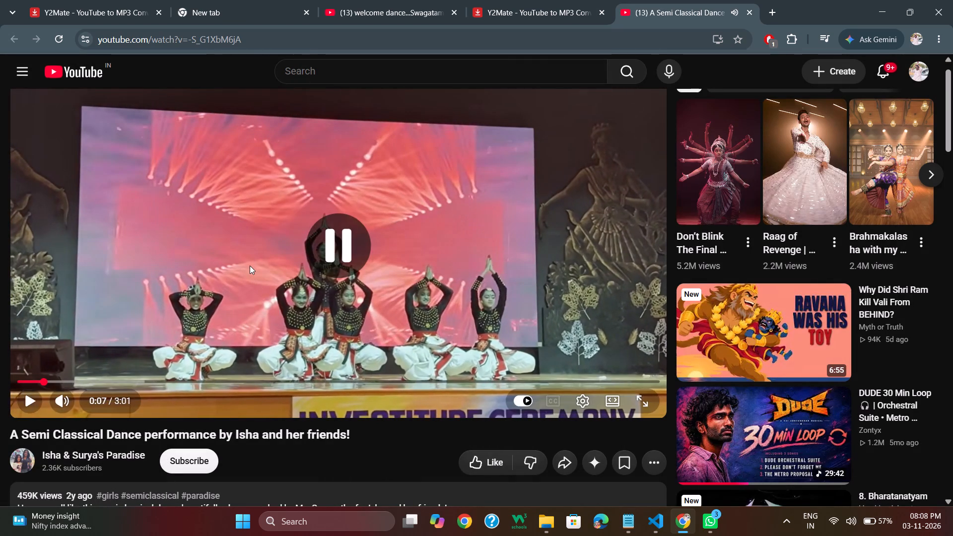
Download the converted MP3 of the Swagatam shubh vandanam welcome dance and check it in the recent downloads.
{"action": "left_click", "coordinate": [135, 0]}
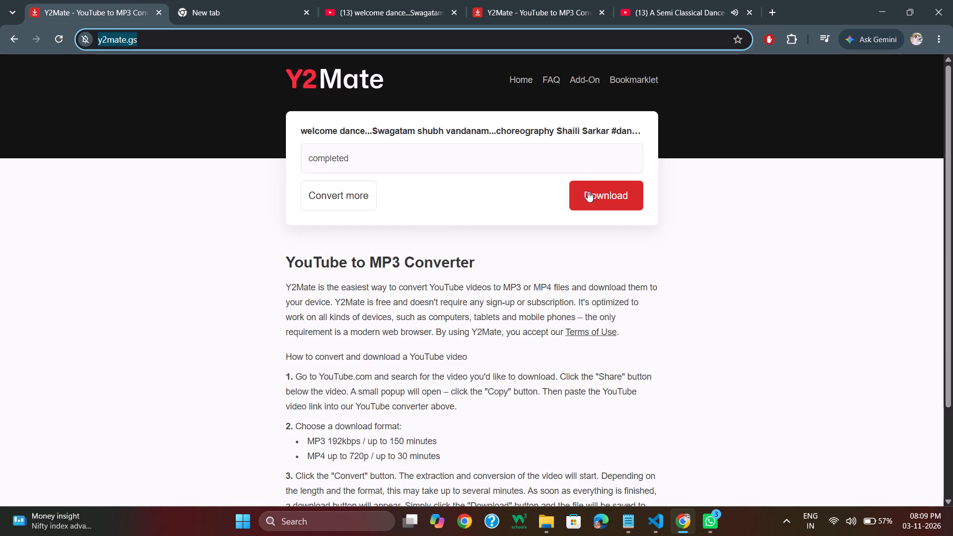
{"action": "left_click", "coordinate": [597, 190]}
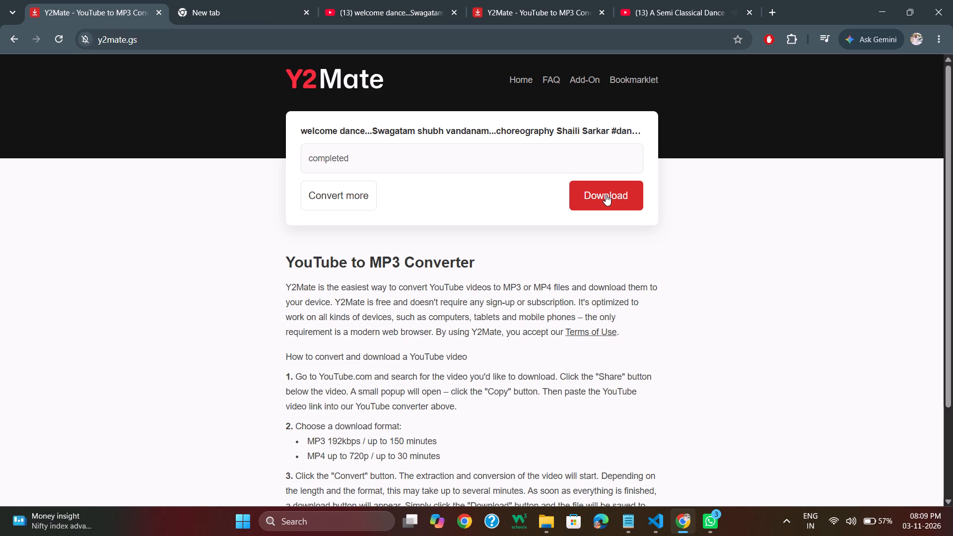
{"action": "left_click", "coordinate": [606, 195]}
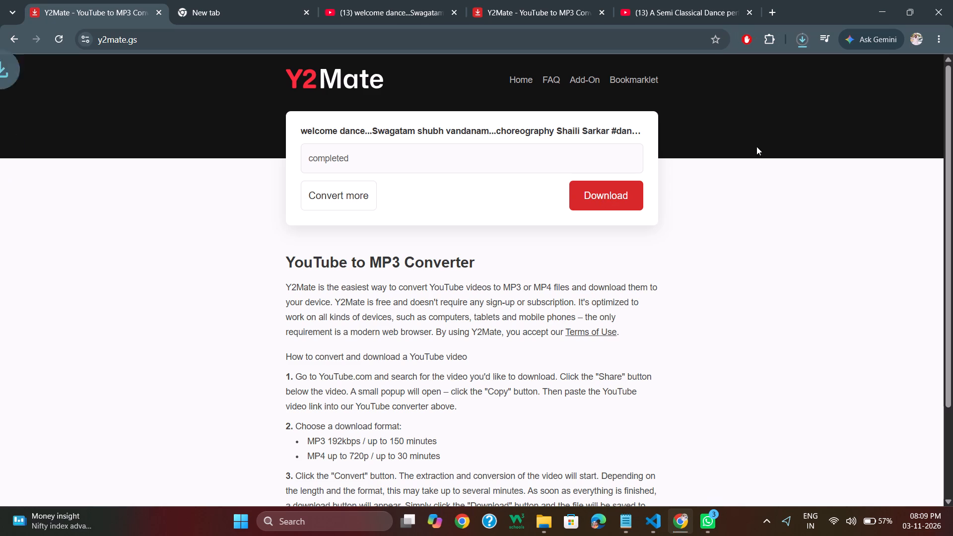
{"action": "left_click", "coordinate": [810, 39]}
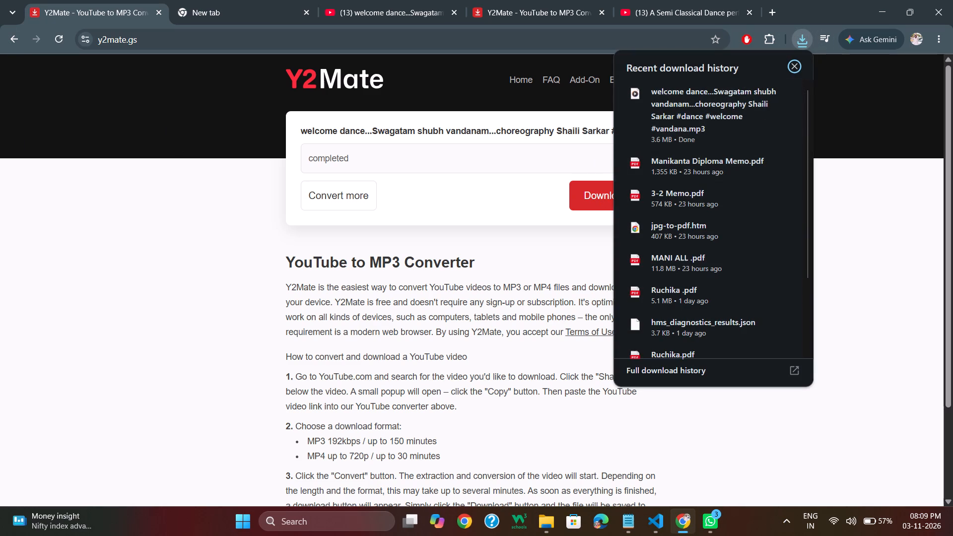
Review the ending of the Swagatam shubh vandanam welcome dance video on YouTube and close its tab.
{"action": "left_click", "coordinate": [402, 0]}
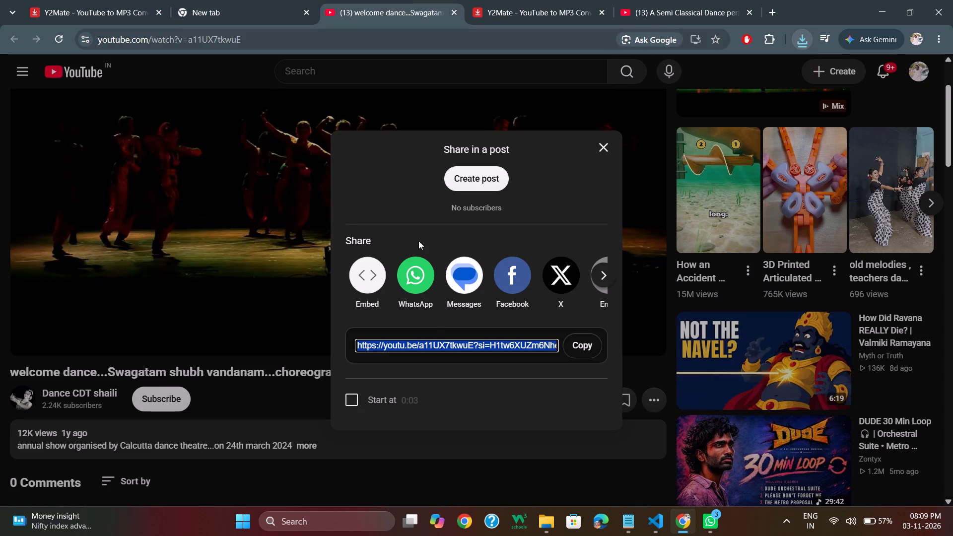
{"action": "key", "text": "Escape"}
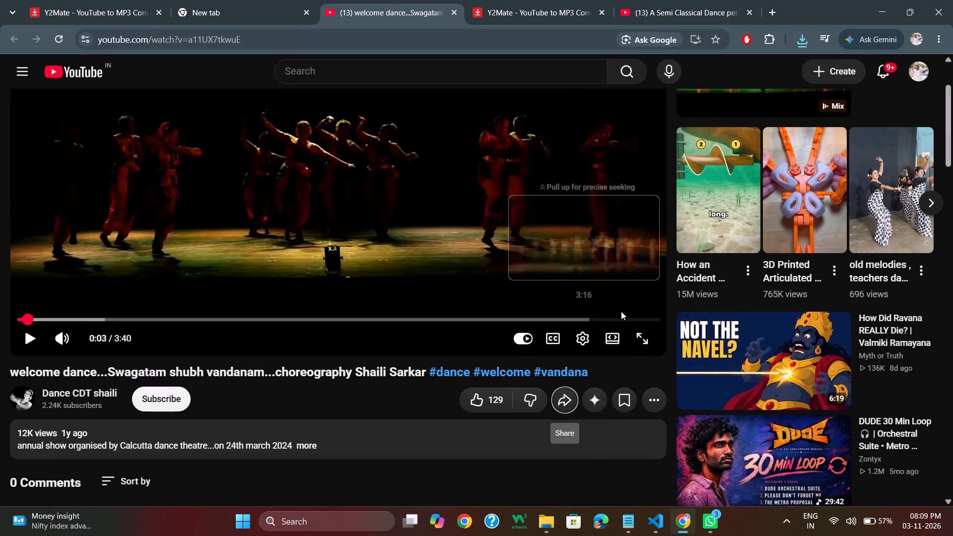
{"action": "left_click", "coordinate": [637, 316]}
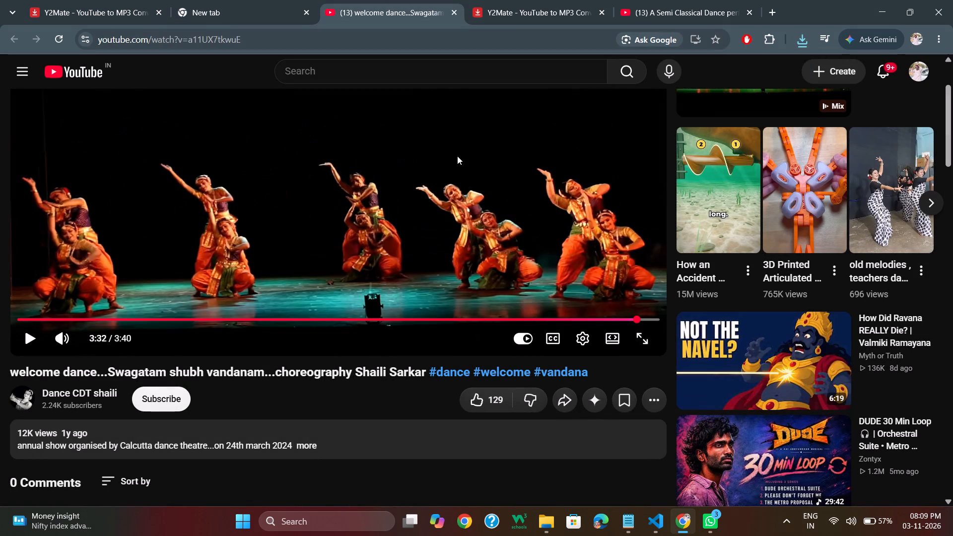
{"action": "key", "text": "space"}
{"action": "key", "text": "Right"}
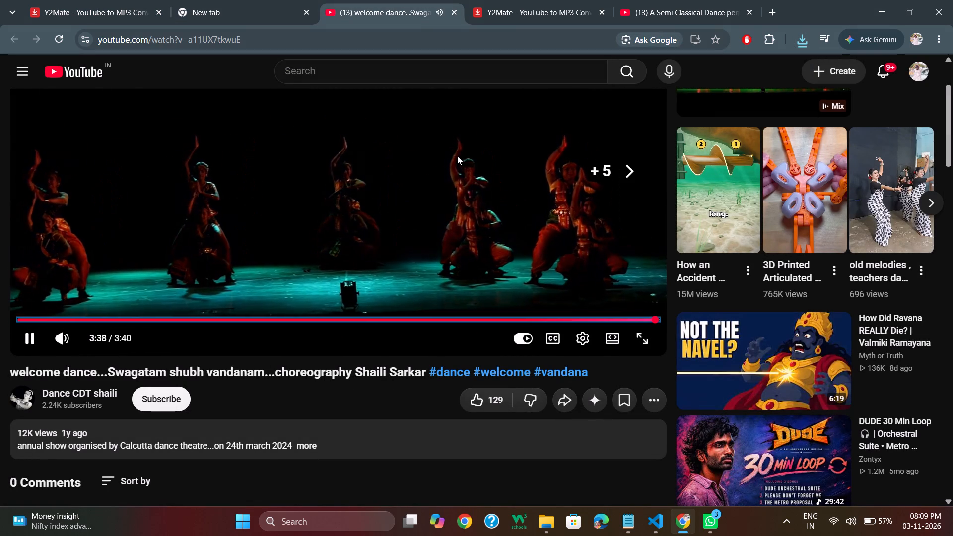
{"action": "scroll", "coordinate": [457, 156], "scroll_direction": "up", "scroll_amount": 5}
{"action": "key", "text": "space"}
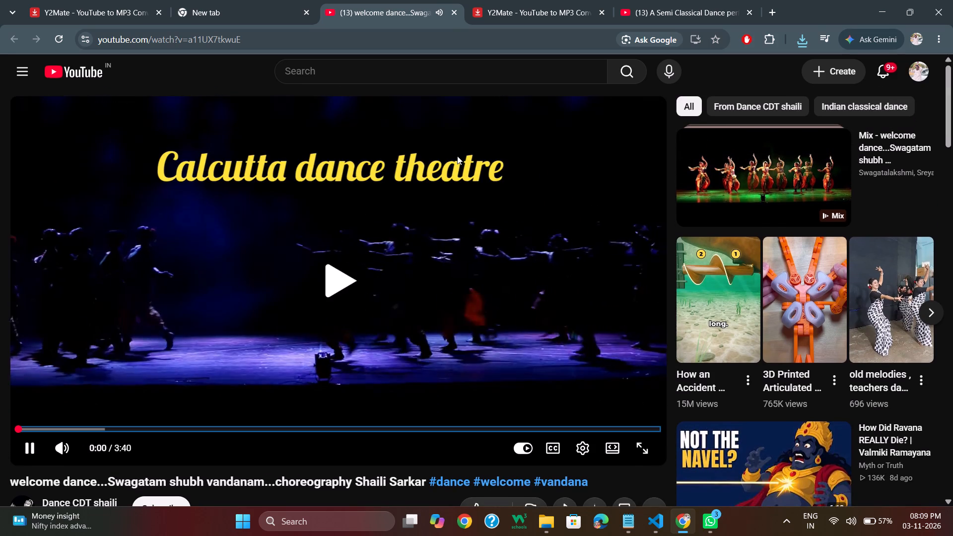
{"action": "key", "text": "space"}
{"action": "key", "text": "ctrl+w"}
Download the converted MP3 of "A Semi Classical Dance performance" from Y2Mate.
{"action": "left_click", "coordinate": [587, 0]}
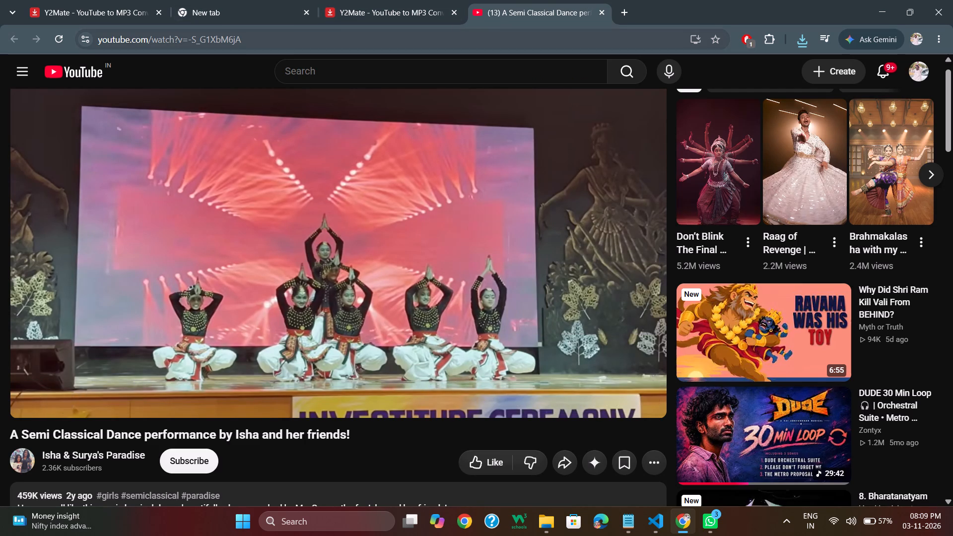
{"action": "left_click", "coordinate": [426, 0]}
{"action": "left_click", "coordinate": [606, 198]}
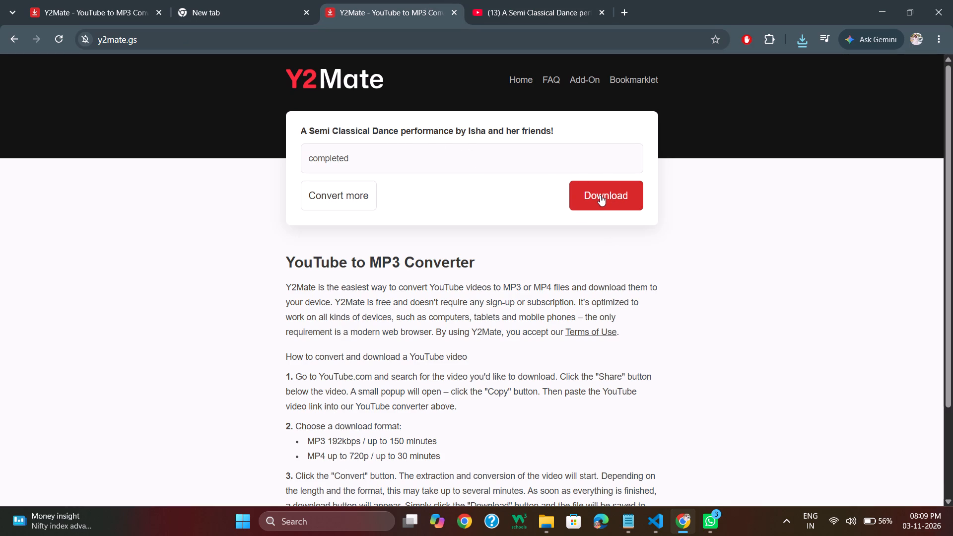
{"action": "left_click", "coordinate": [600, 195]}
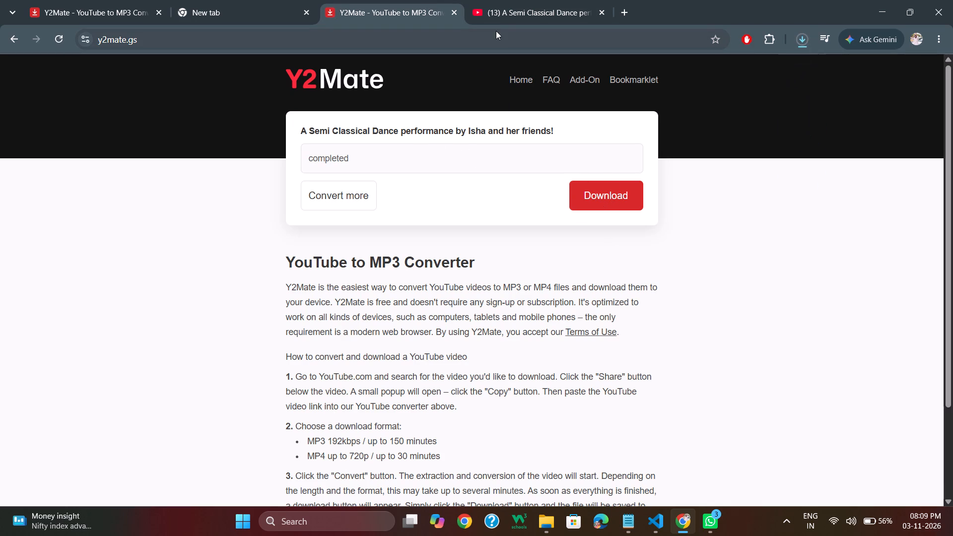
Replace the semi-classical video page with a Google search for "mp3 cutter" and open Clideo's online audio cutter.
{"action": "left_click", "coordinate": [517, 3]}
{"action": "left_click", "coordinate": [501, 40]}
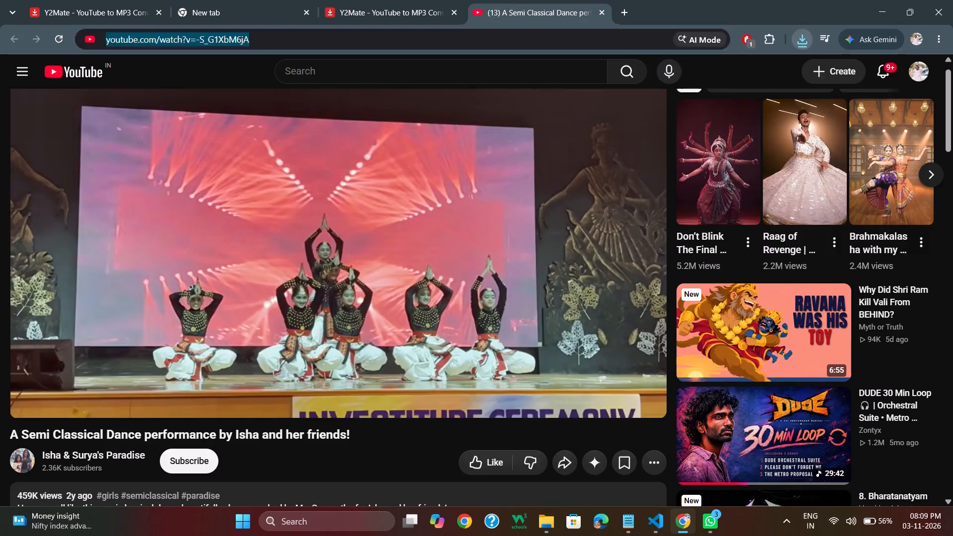
{"action": "type", "text": "mp"}
{"action": "key", "text": "3"}
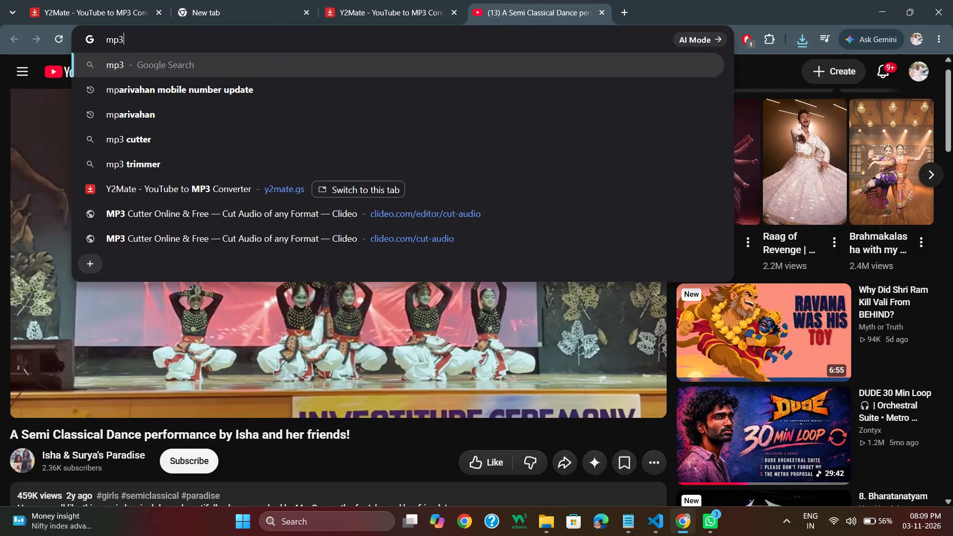
{"action": "key", "text": "Down"}
{"action": "key", "text": "Return"}
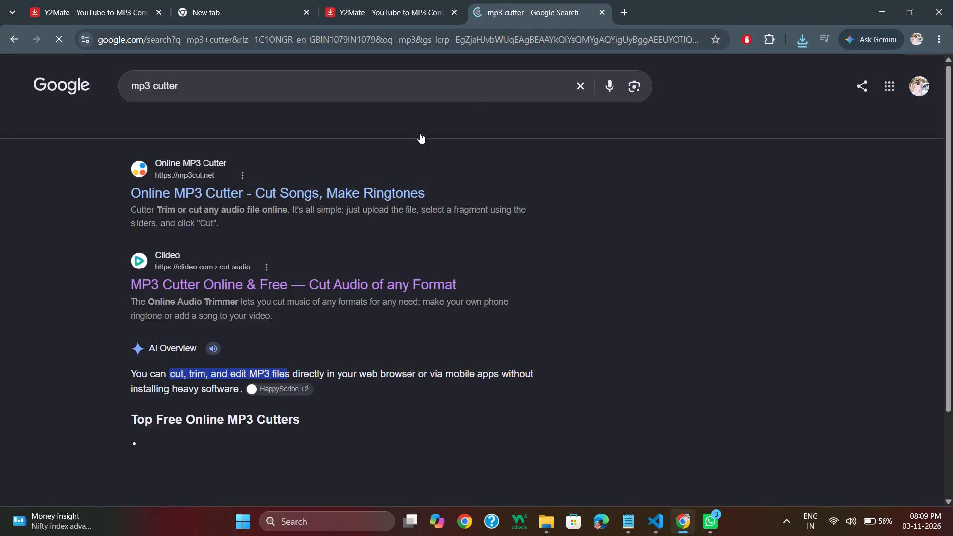
{"action": "left_click", "coordinate": [302, 280]}
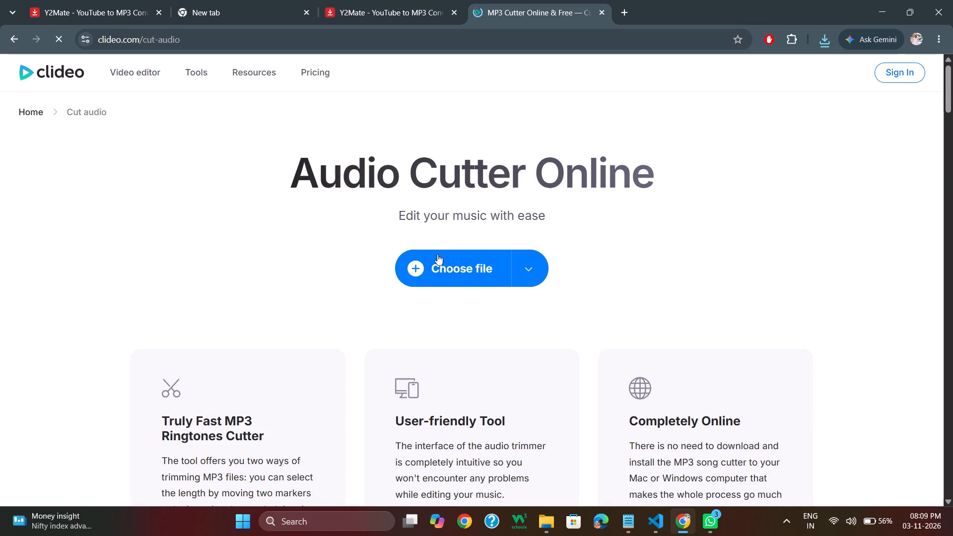
Upload the "A Semi Classical Dance performance" MP3 from Downloads to the Clideo audio cutter.
{"action": "left_click", "coordinate": [457, 266]}
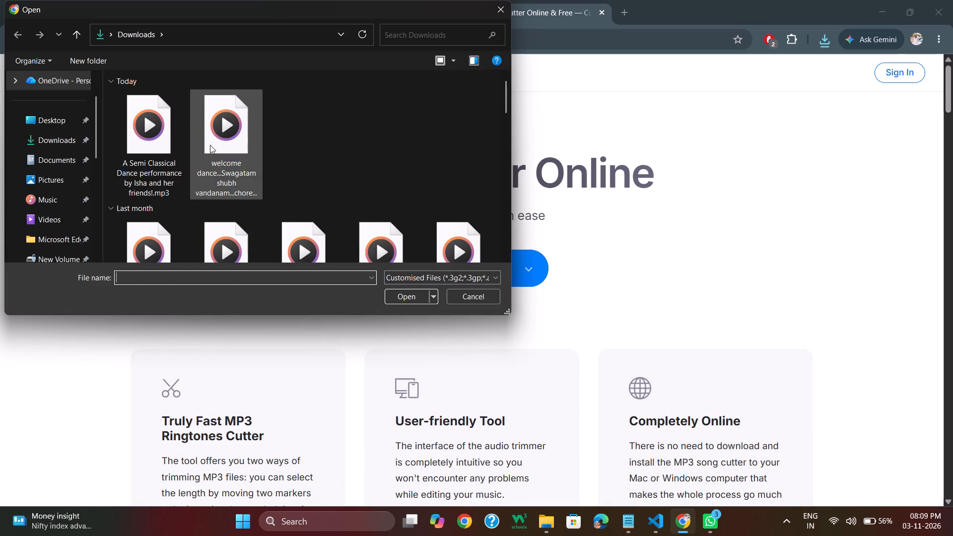
{"action": "left_click", "coordinate": [141, 142]}
{"action": "left_click", "coordinate": [407, 302]}
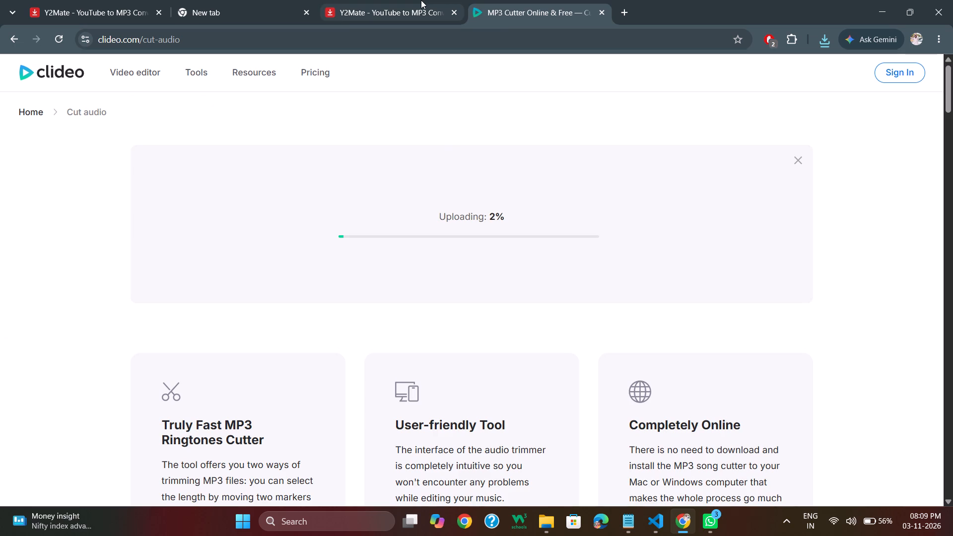
Check the browser's full download history in a new tab and return to the audio cutter.
{"action": "key", "text": "ctrl+j"}
{"action": "key", "text": "ctrl+r"}
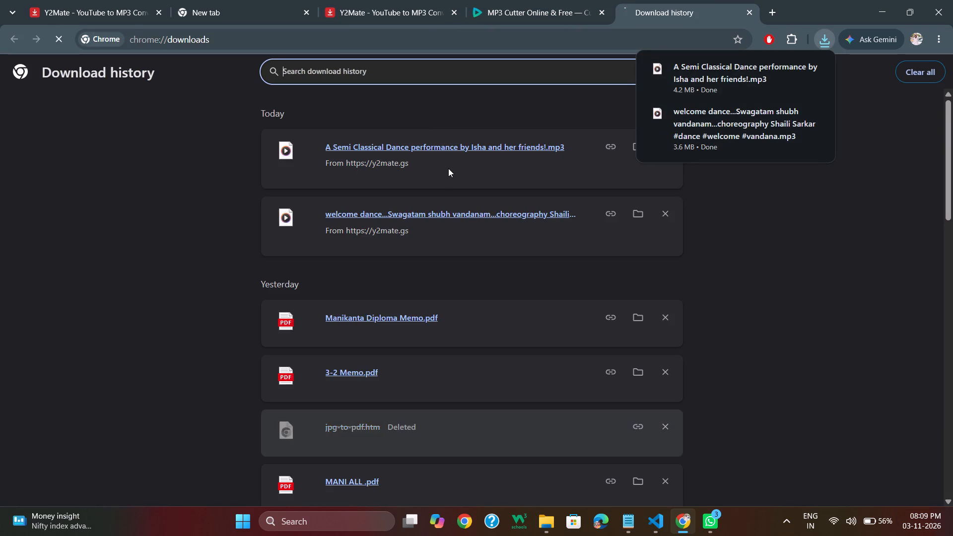
{"action": "left_click", "coordinate": [454, 0]}
{"action": "left_click", "coordinate": [525, 0]}
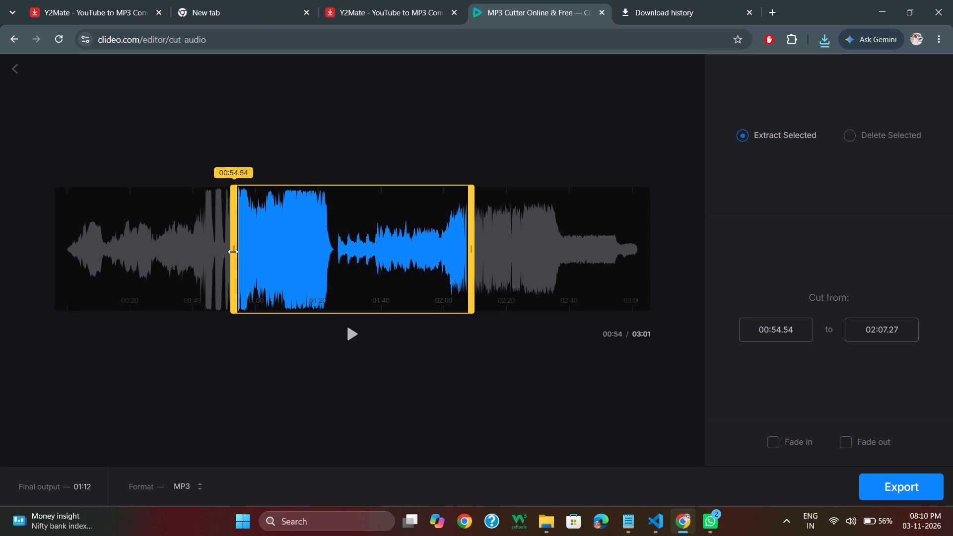
Move the start of the audio selection to 00:00.00.
{"action": "left_click_drag", "start_coordinate": [233, 252], "coordinate": [73, 220]}
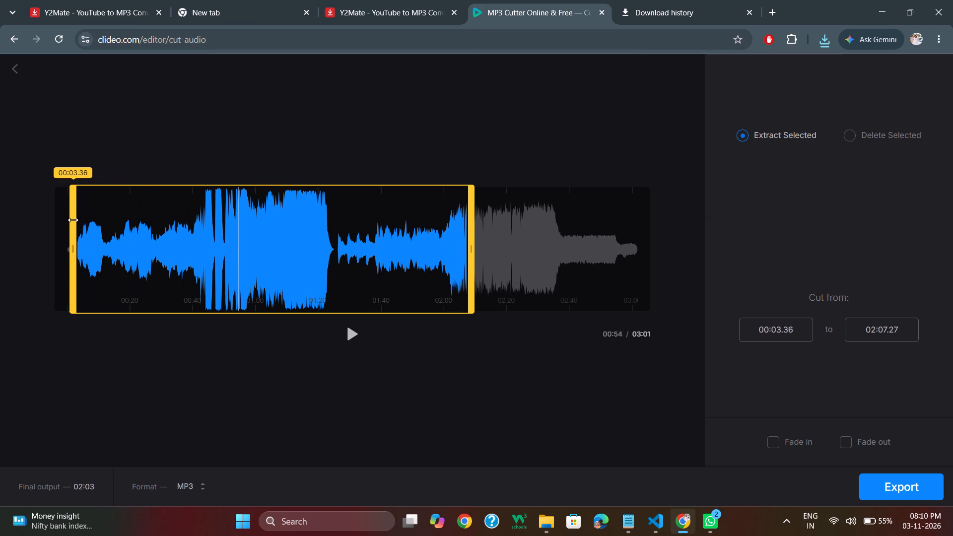
{"action": "left_click_drag", "start_coordinate": [73, 220], "coordinate": [57, 217]}
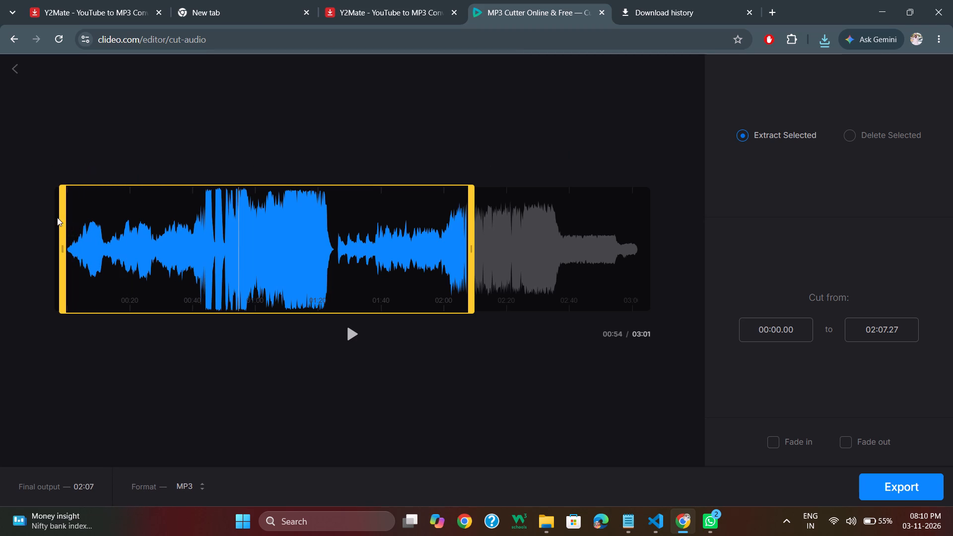
{"action": "left_click", "coordinate": [414, 257]}
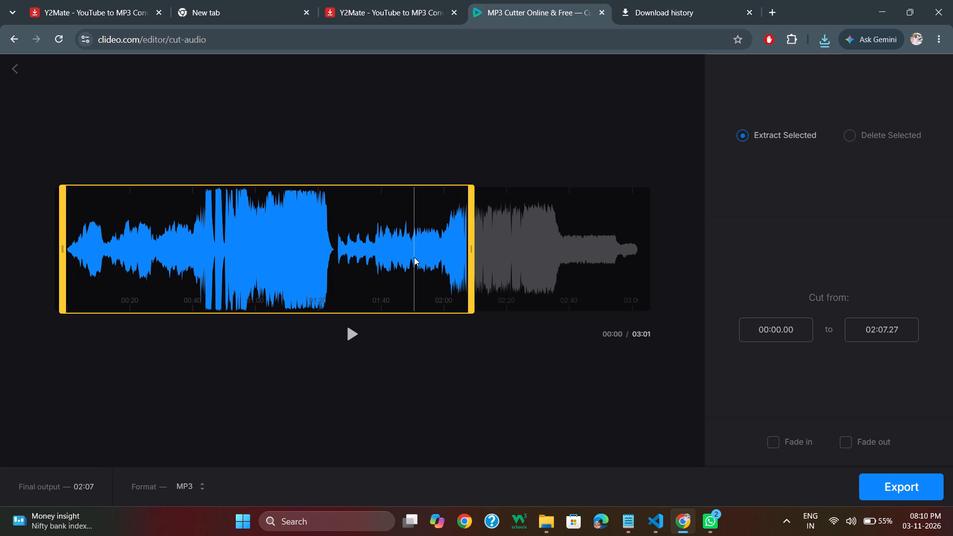
Set the end of the audio cut to 01:24.27.
{"action": "left_click", "coordinate": [881, 329]}
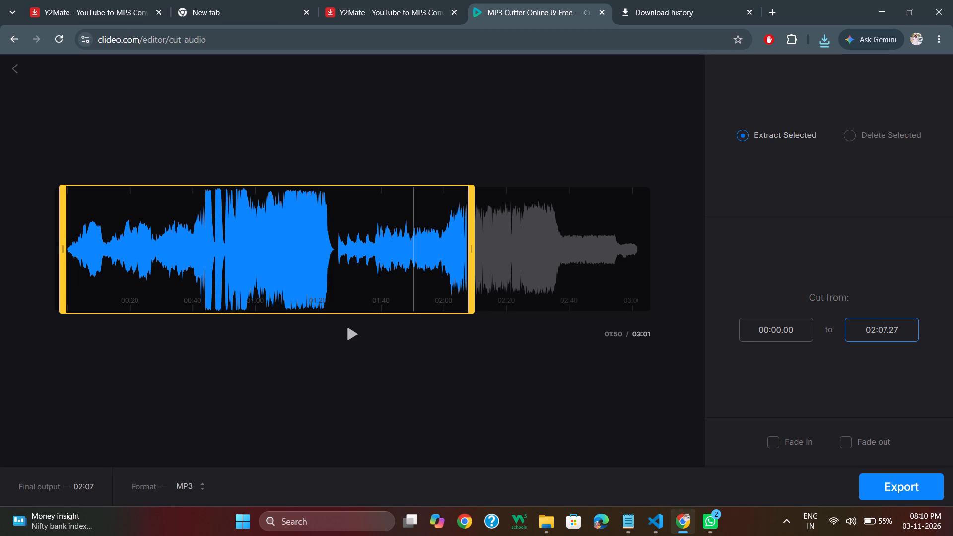
{"action": "key", "text": "Left"}
{"action": "key", "text": "Left"}
{"action": "key", "text": "BackSpace"}
{"action": "key", "text": "1"}
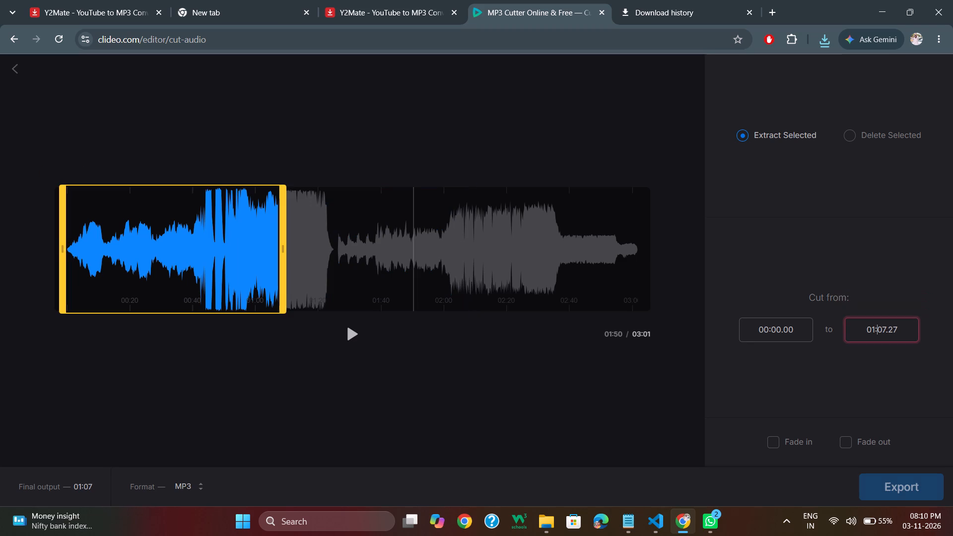
{"action": "key", "text": "Right"}
{"action": "key", "text": "Right"}
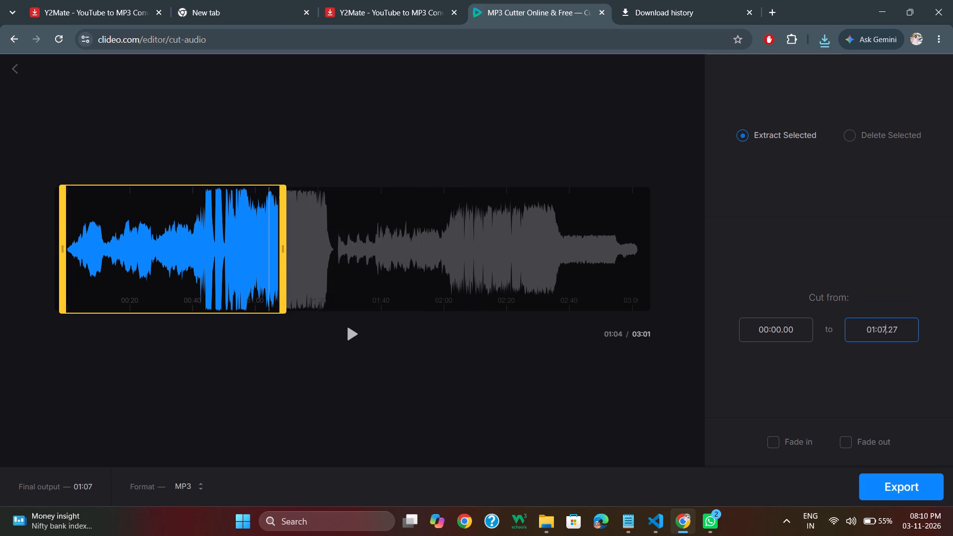
{"action": "key", "text": "BackSpace"}
{"action": "key", "text": "BackSpace"}
{"action": "type", "text": "24"}
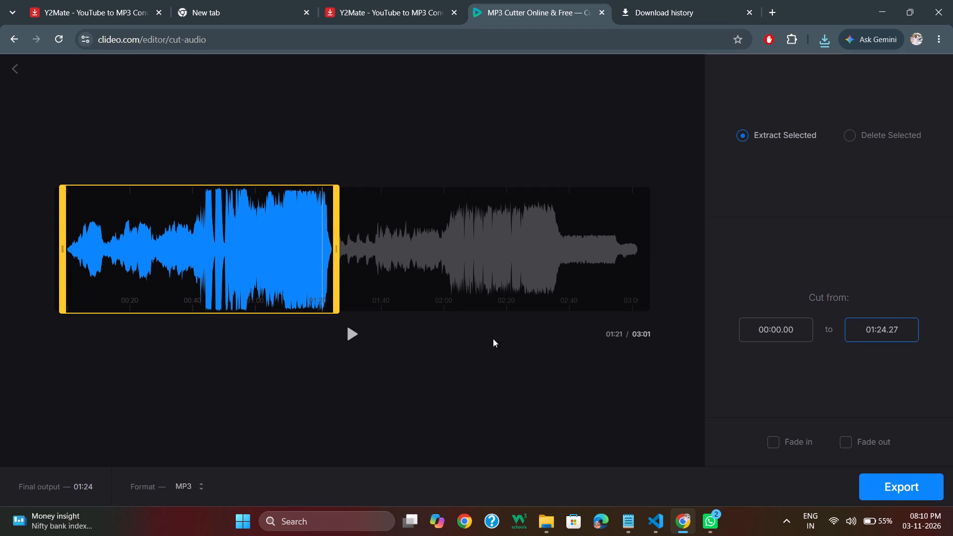
Play the selected audio section from its beginning to listen to it.
{"action": "left_click", "coordinate": [351, 330]}
{"action": "left_click_drag", "start_coordinate": [118, 263], "coordinate": [41, 261]}
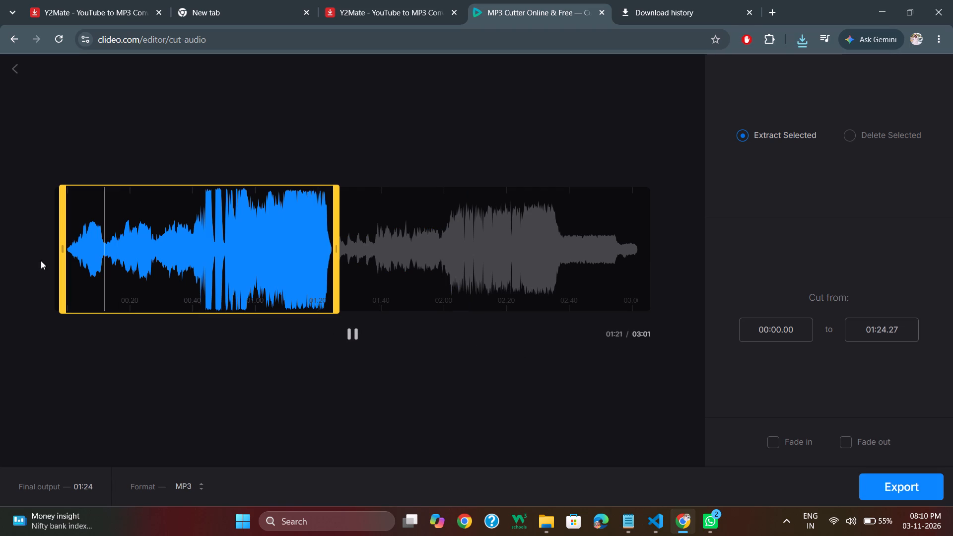
{"action": "left_click_drag", "start_coordinate": [41, 261], "coordinate": [0, 251]}
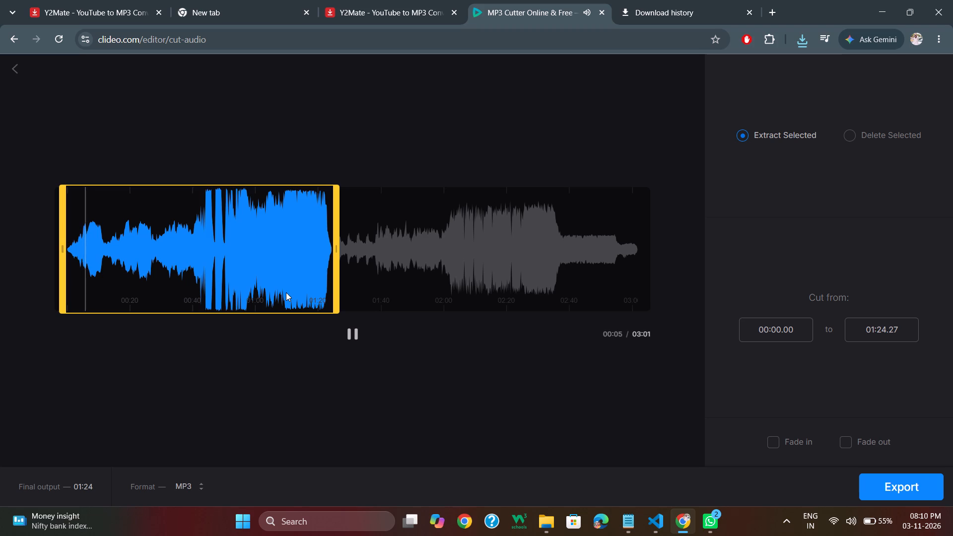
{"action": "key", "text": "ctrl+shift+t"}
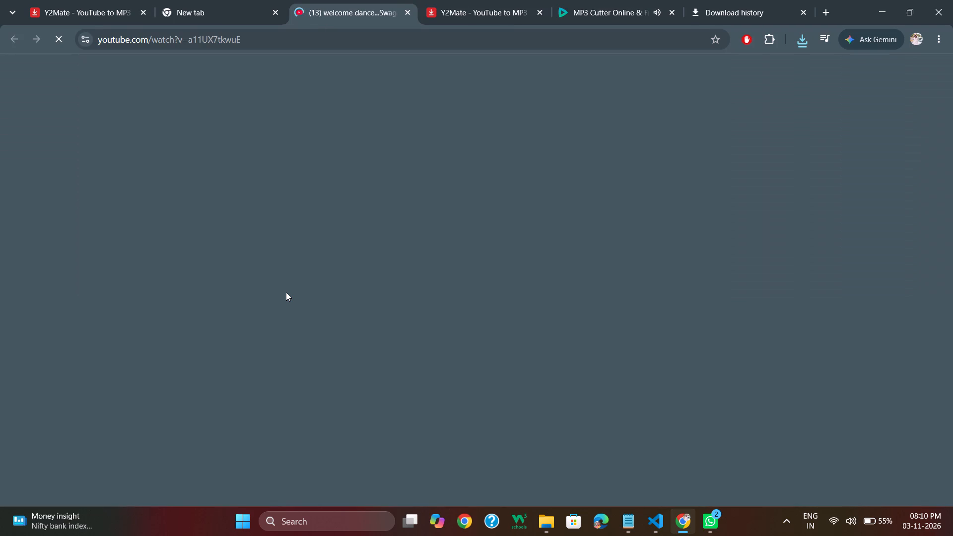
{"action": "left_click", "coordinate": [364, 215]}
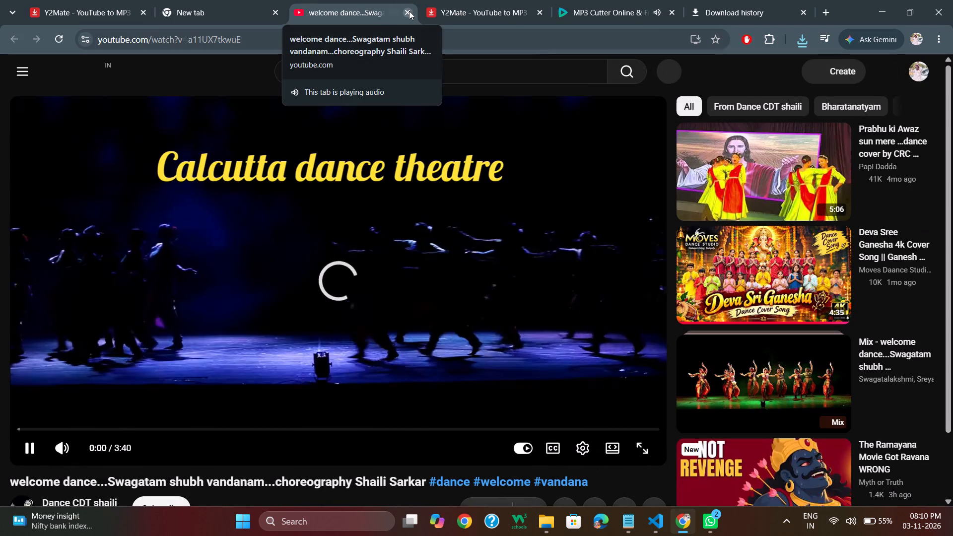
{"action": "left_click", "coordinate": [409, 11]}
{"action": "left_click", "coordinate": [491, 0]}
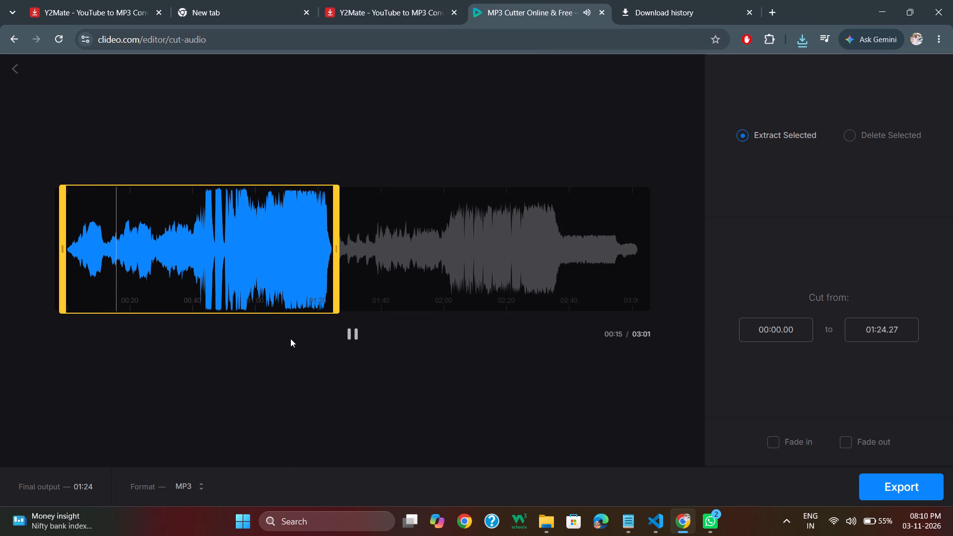
Check the recent downloads list and close it.
{"action": "left_click", "coordinate": [806, 36]}
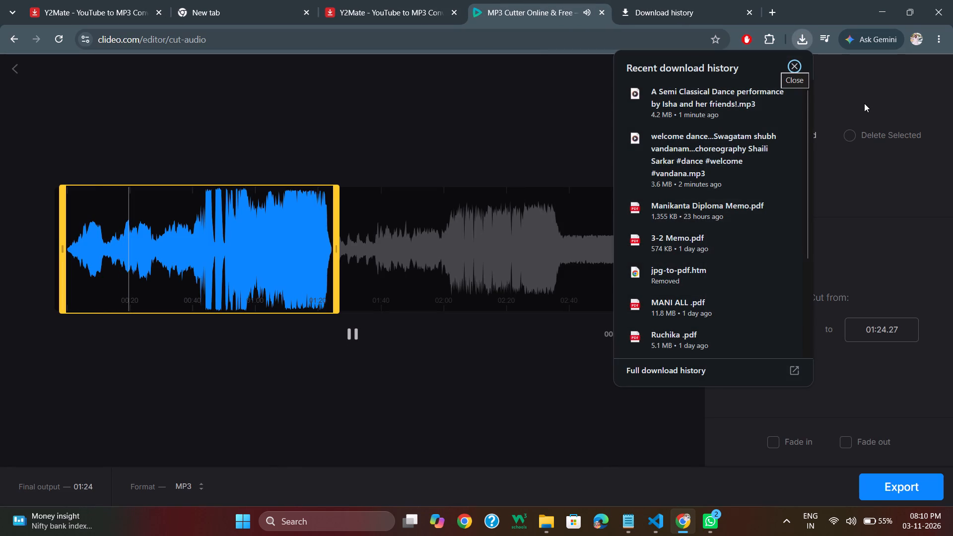
{"action": "left_click", "coordinate": [860, 100]}
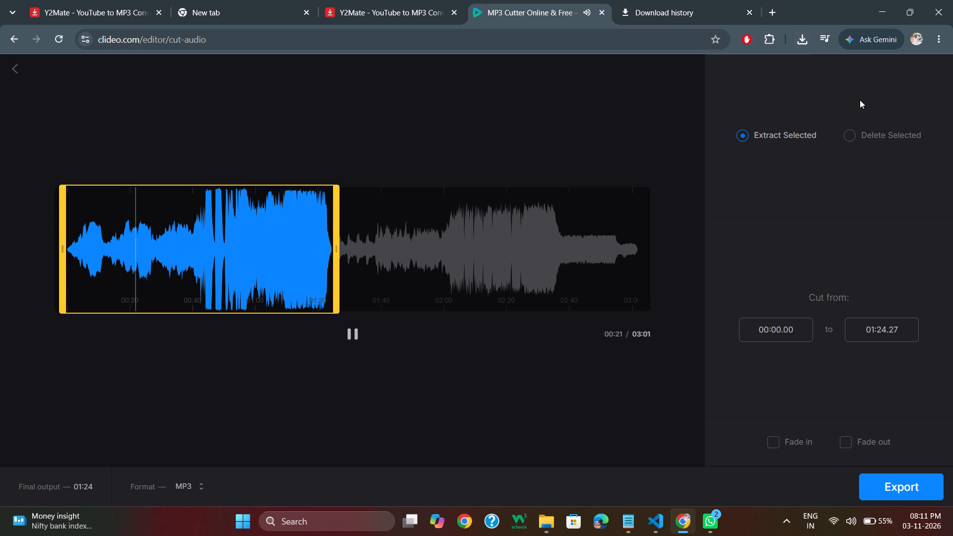
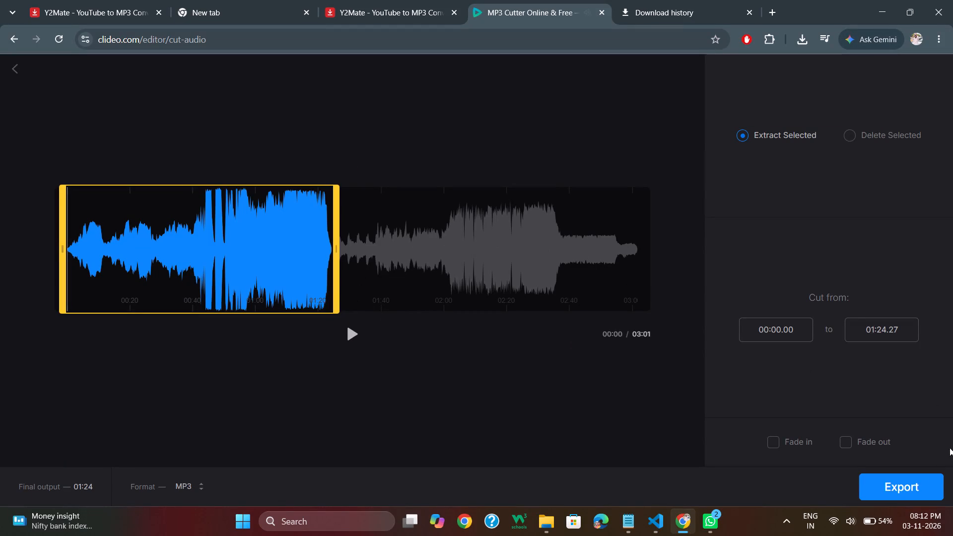
Export the cut audio as MP3 and download the result.
{"action": "left_click", "coordinate": [917, 481]}
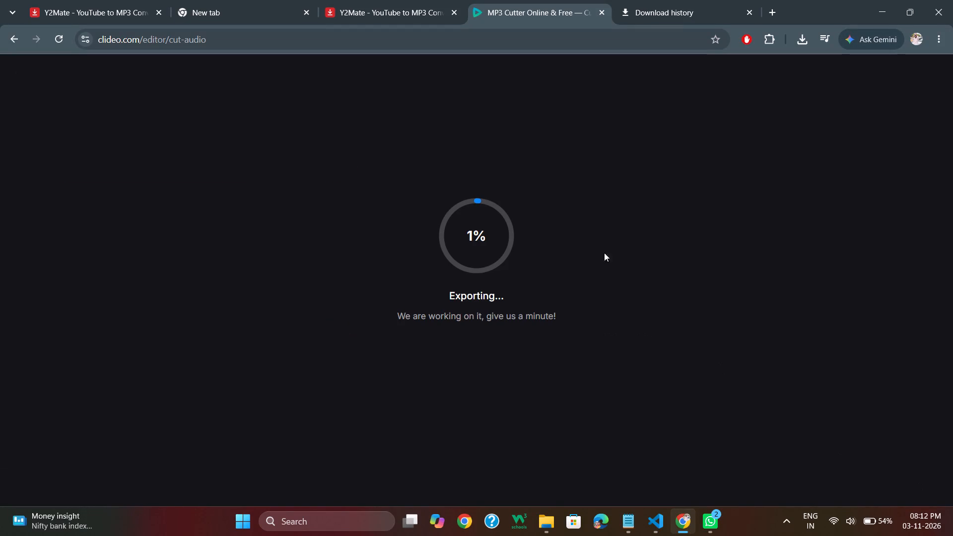
{"action": "left_click", "coordinate": [647, 8]}
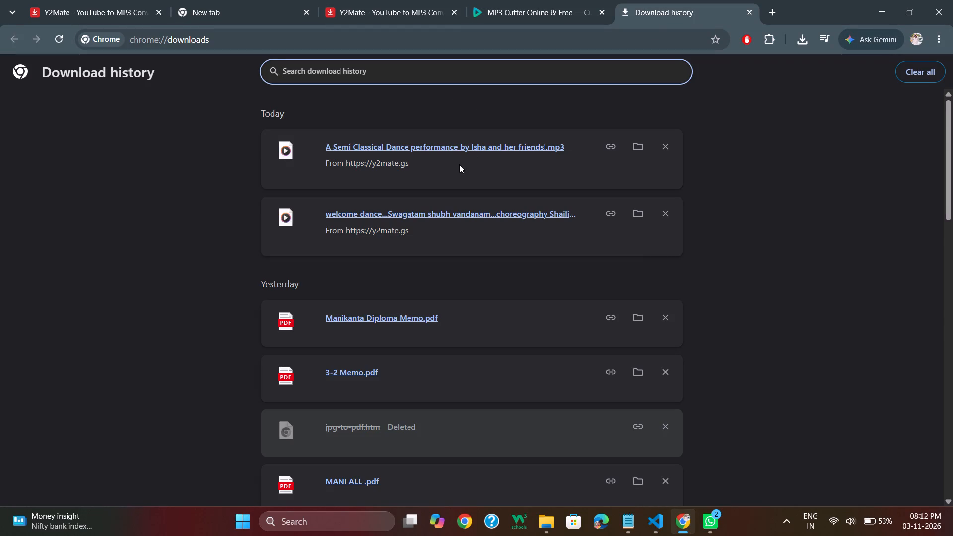
{"action": "left_click", "coordinate": [485, 0]}
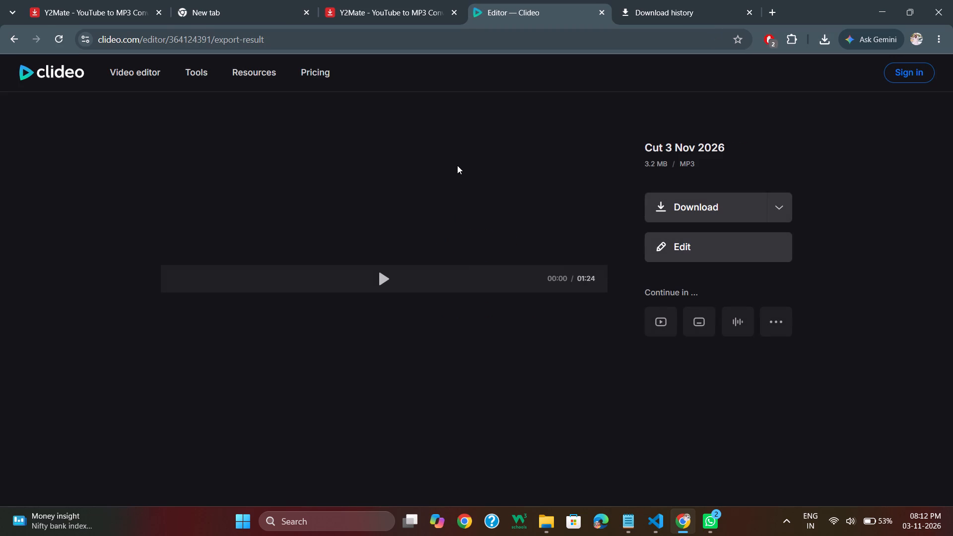
{"action": "left_click", "coordinate": [675, 205]}
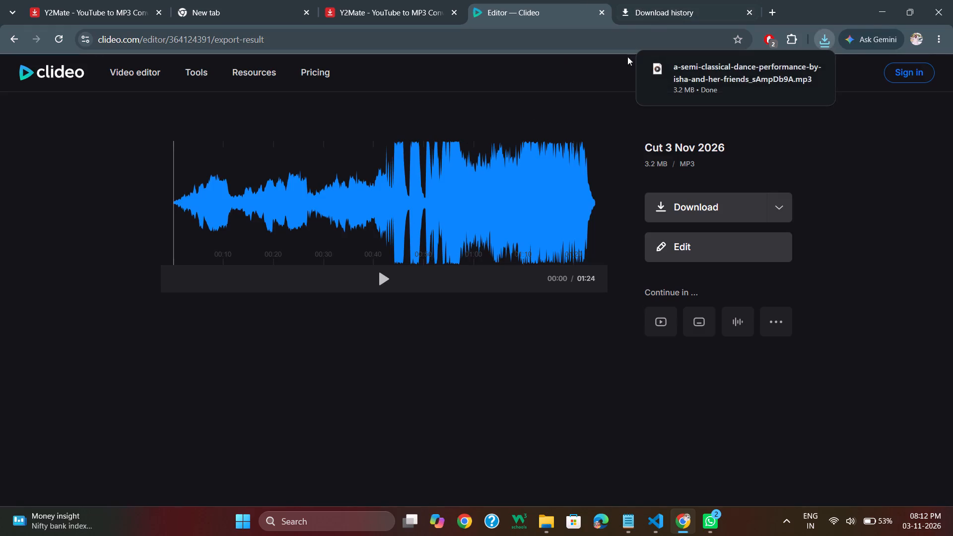
Search the web for "merge mp3" and open Clideo's online audio joiner from the results.
{"action": "left_click", "coordinate": [630, 41]}
{"action": "type", "text": "merge pdf"}
{"action": "key", "text": "Return"}
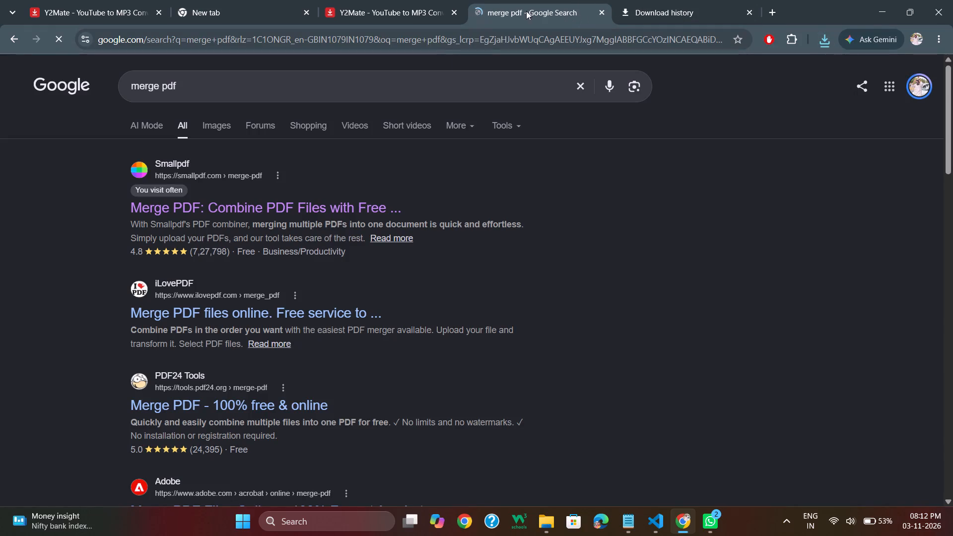
{"action": "left_click", "coordinate": [413, 74]}
{"action": "key", "text": "BackSpace"}
{"action": "key", "text": "BackSpace"}
{"action": "key", "text": "BackSpace"}
{"action": "key", "text": "a"}
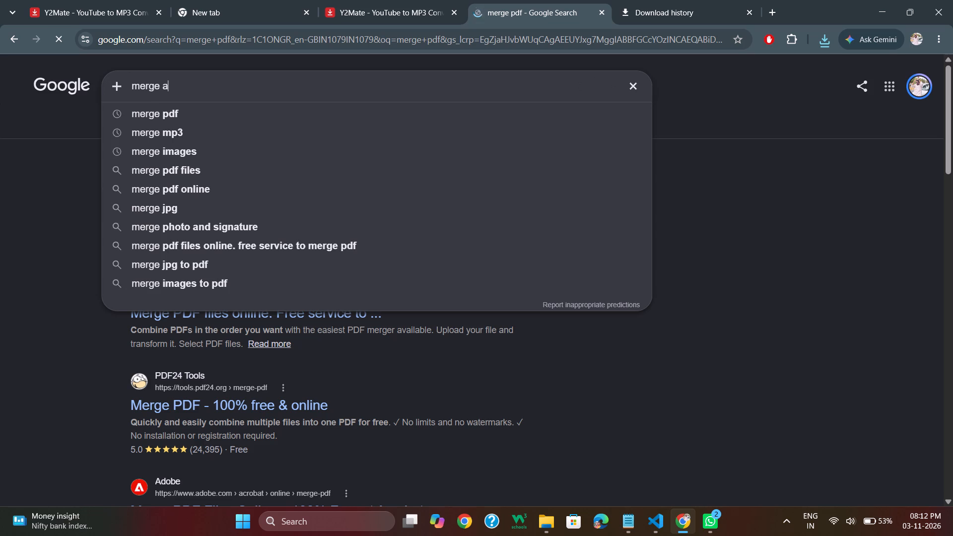
{"action": "key", "text": "BackSpace"}
{"action": "type", "text": "mp3"}
{"action": "key", "text": "Return"}
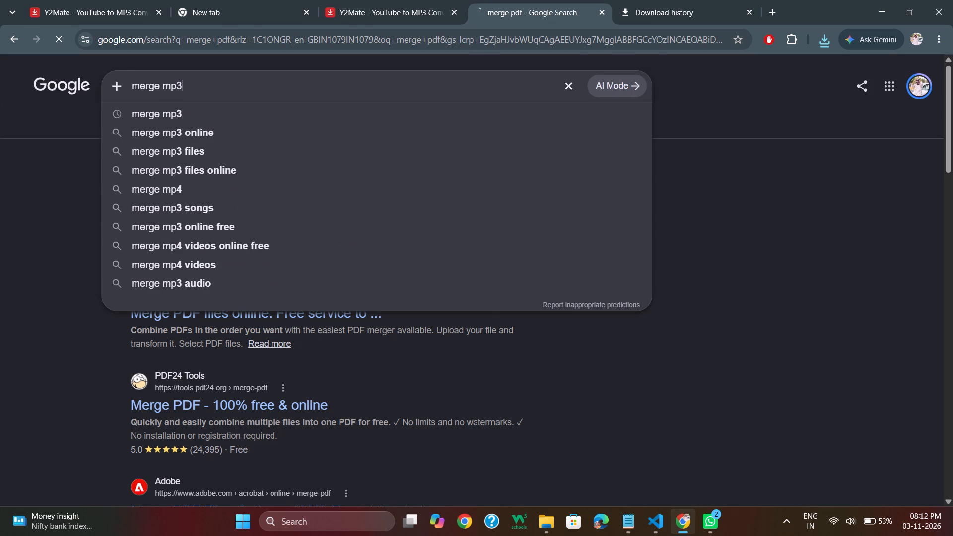
{"action": "left_click", "coordinate": [187, 278]}
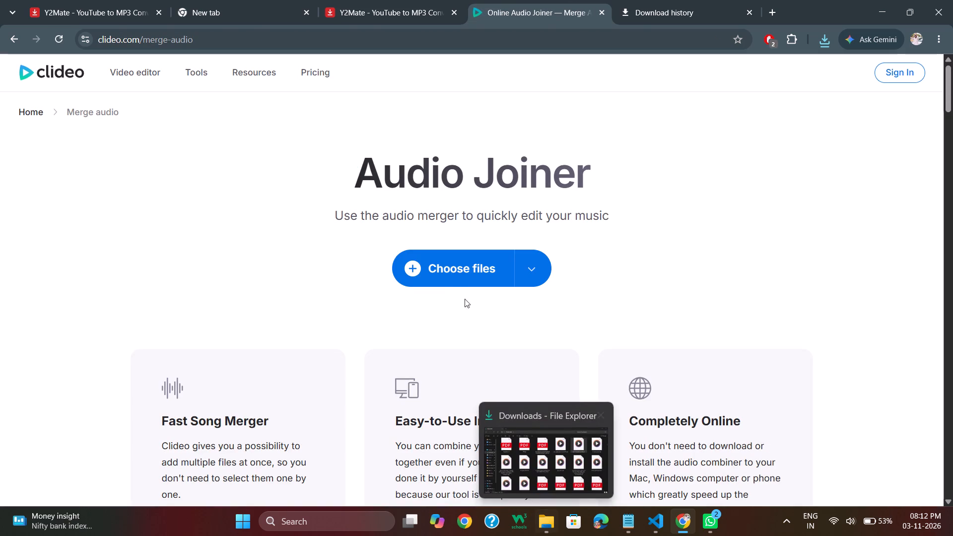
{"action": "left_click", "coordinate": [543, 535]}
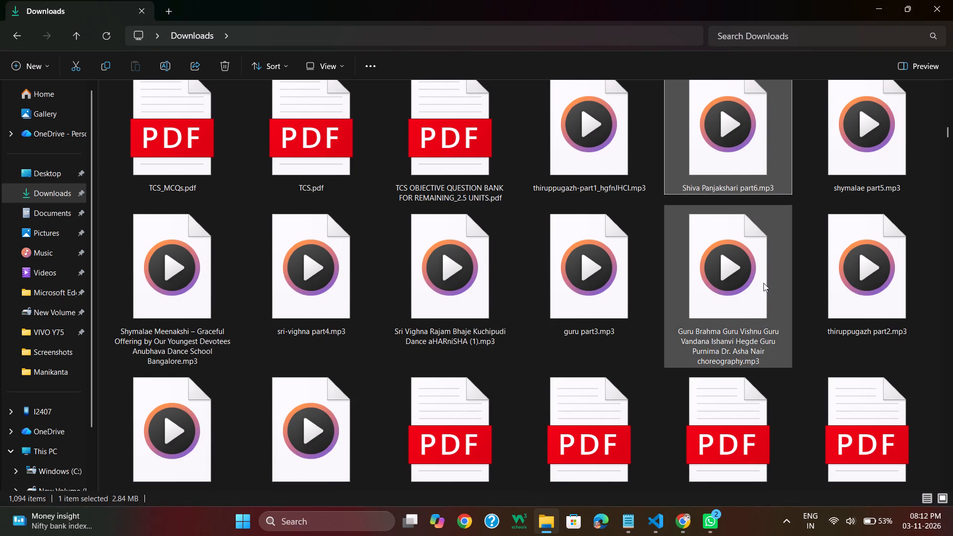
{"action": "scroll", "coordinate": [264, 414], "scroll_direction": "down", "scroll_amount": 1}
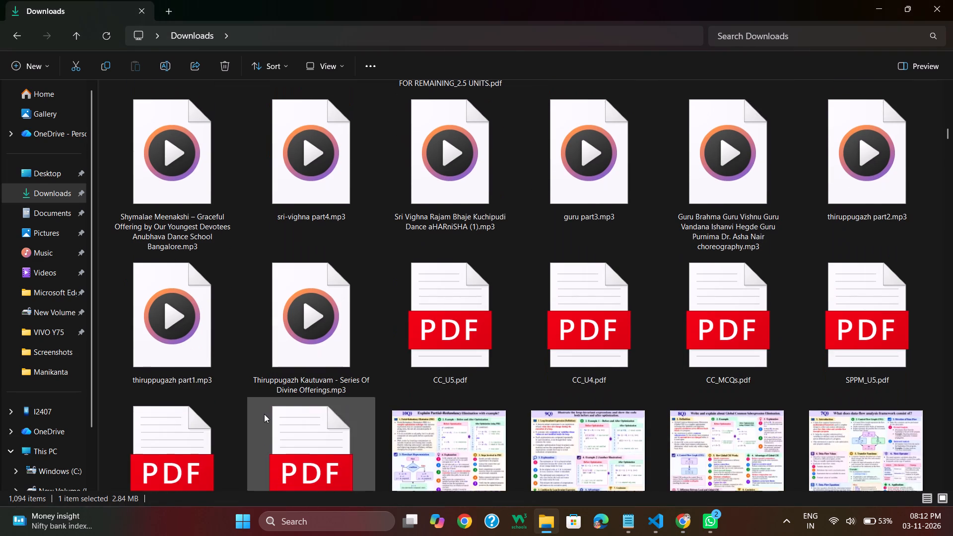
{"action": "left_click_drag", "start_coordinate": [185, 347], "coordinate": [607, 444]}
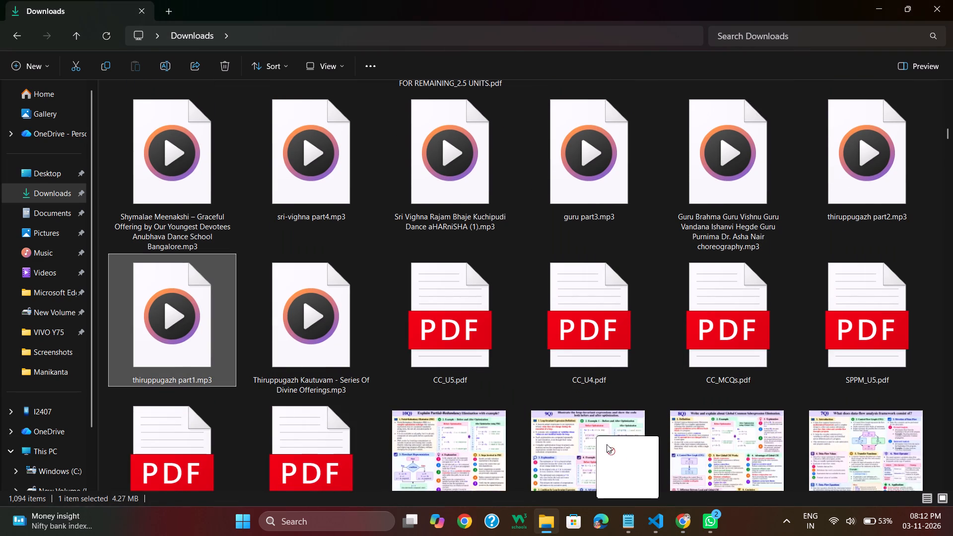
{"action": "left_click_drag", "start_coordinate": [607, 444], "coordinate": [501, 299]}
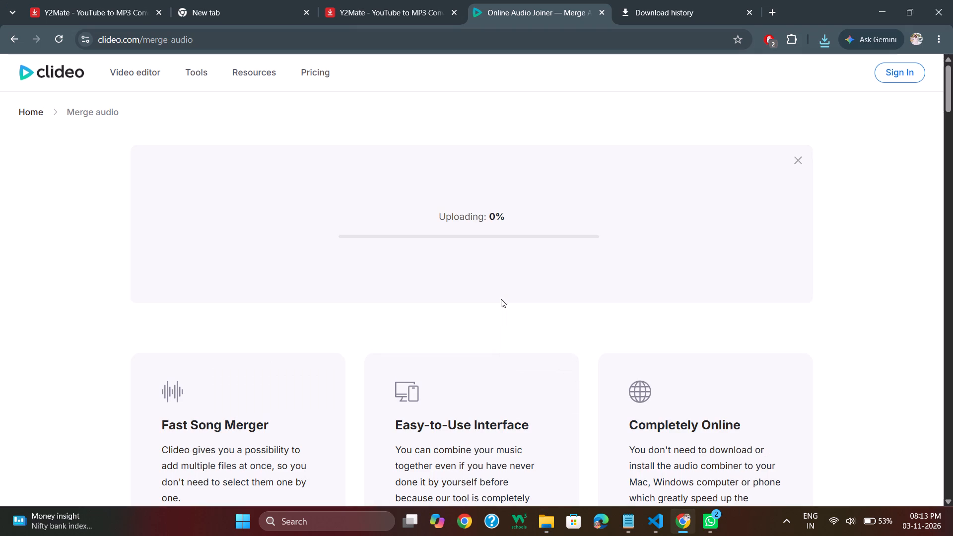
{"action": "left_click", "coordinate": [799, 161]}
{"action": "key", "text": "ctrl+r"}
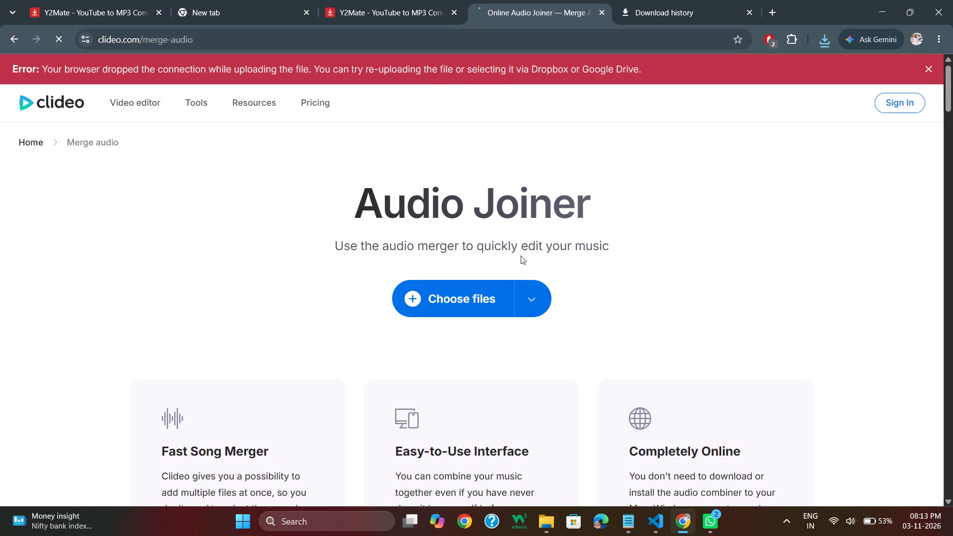
Upload thiruppugazh part1, thiruppugazh part2, guru part3, the welcome dance MP3 and the newly cut semi-classical dance MP3 from Downloads to the audio joiner.
{"action": "key", "text": "alt+Tab"}
{"action": "scroll", "coordinate": [595, 254], "scroll_direction": "up", "scroll_amount": 1}
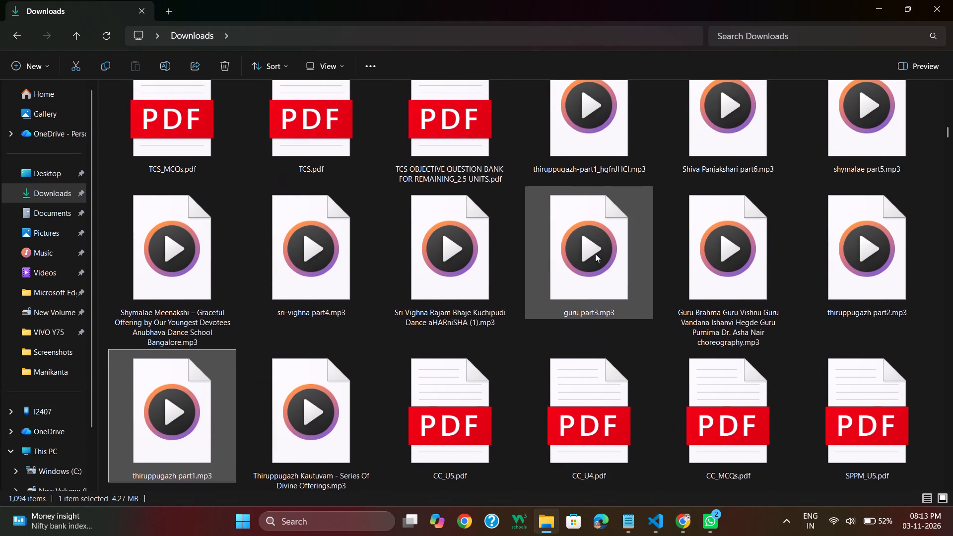
{"action": "left_click", "coordinate": [863, 253]}
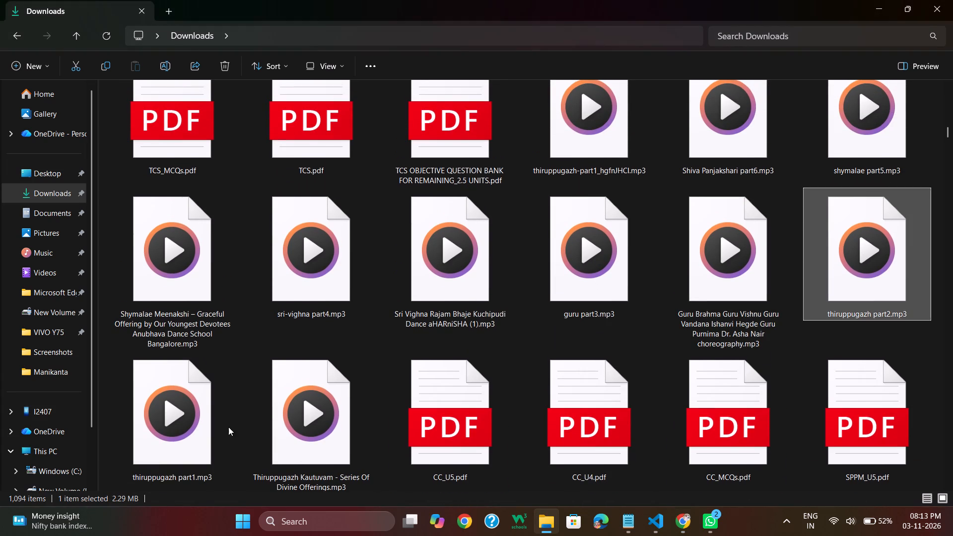
{"action": "left_click", "coordinate": [171, 436]}
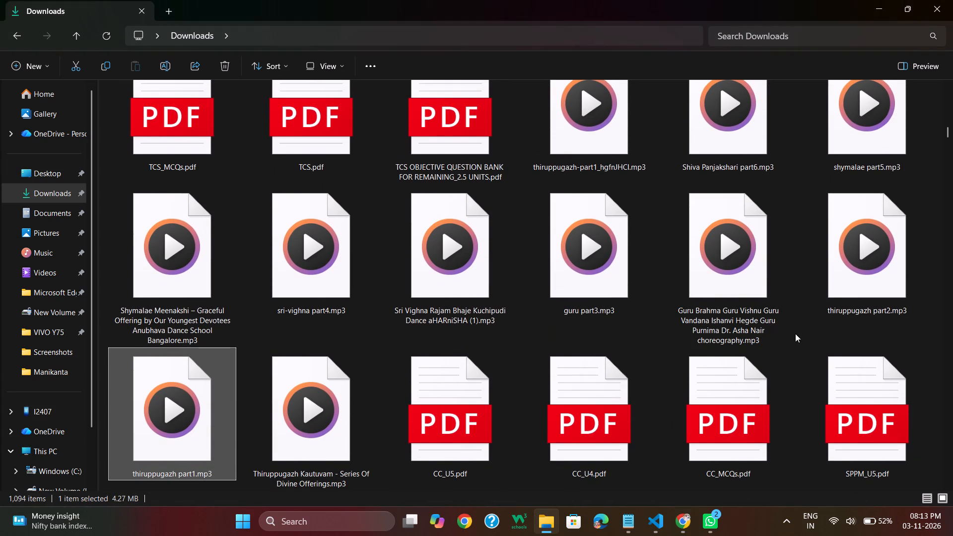
{"action": "left_click", "coordinate": [880, 276], "text": "ctrl"}
{"action": "left_click", "coordinate": [613, 274], "text": "ctrl"}
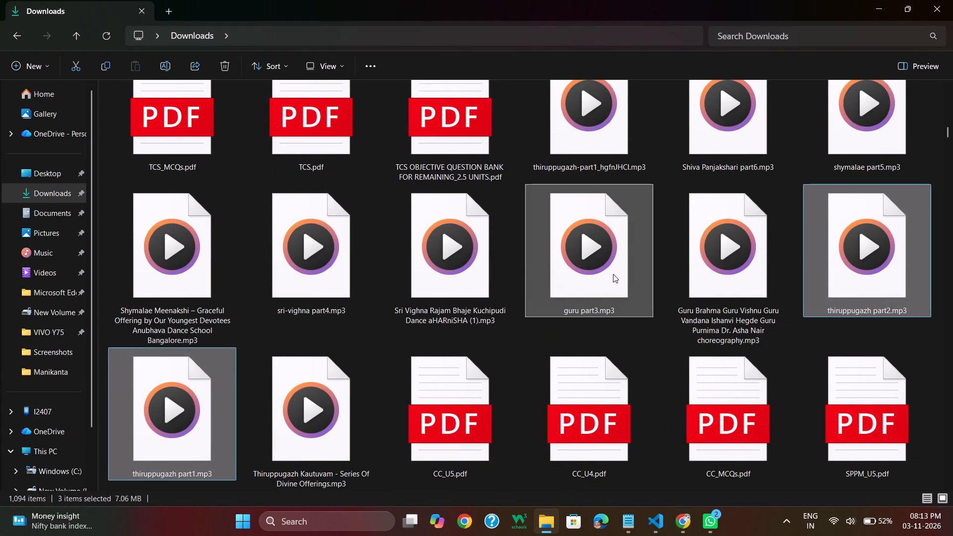
{"action": "scroll", "coordinate": [613, 274], "scroll_direction": "up", "scroll_amount": 15}
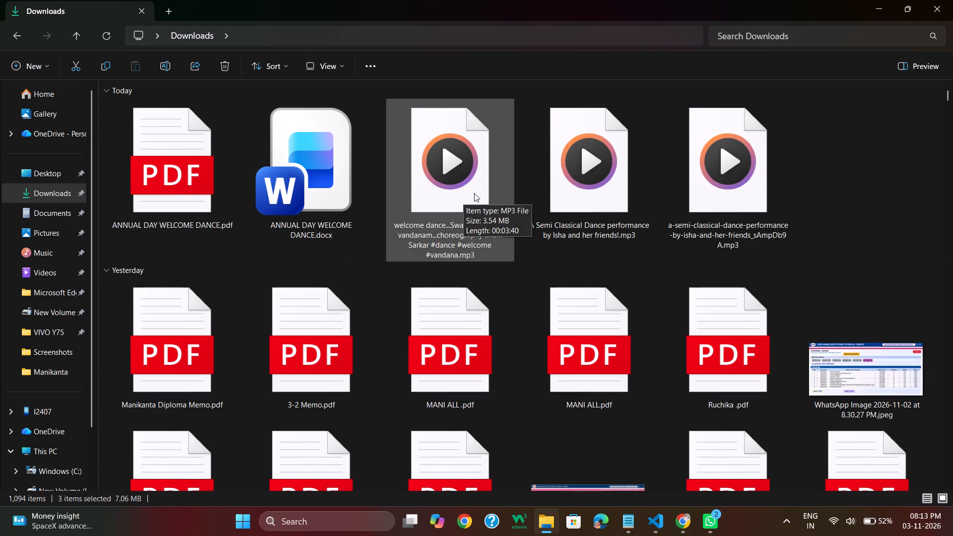
{"action": "left_click", "coordinate": [453, 195], "text": "ctrl"}
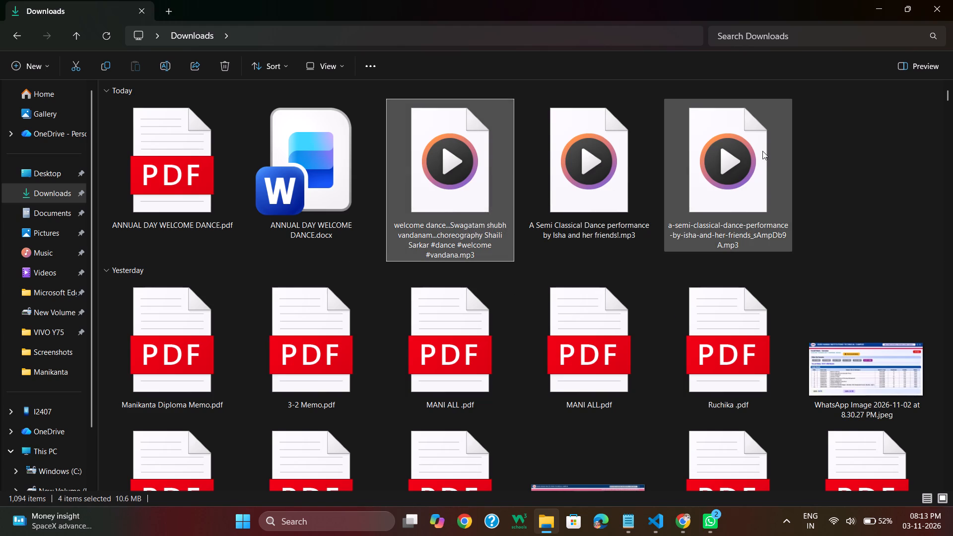
{"action": "left_click", "coordinate": [762, 151], "text": "ctrl"}
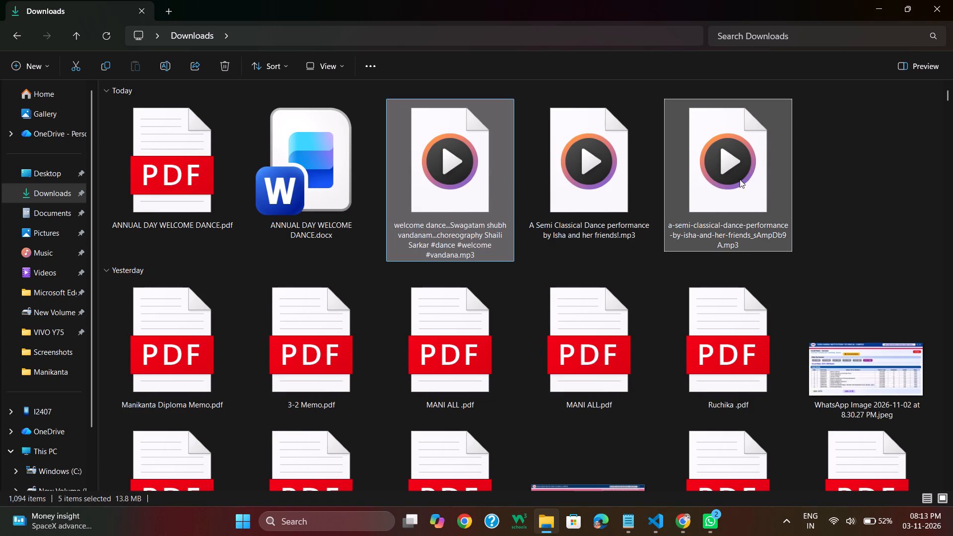
{"action": "left_click_drag", "start_coordinate": [743, 187], "coordinate": [688, 513]}
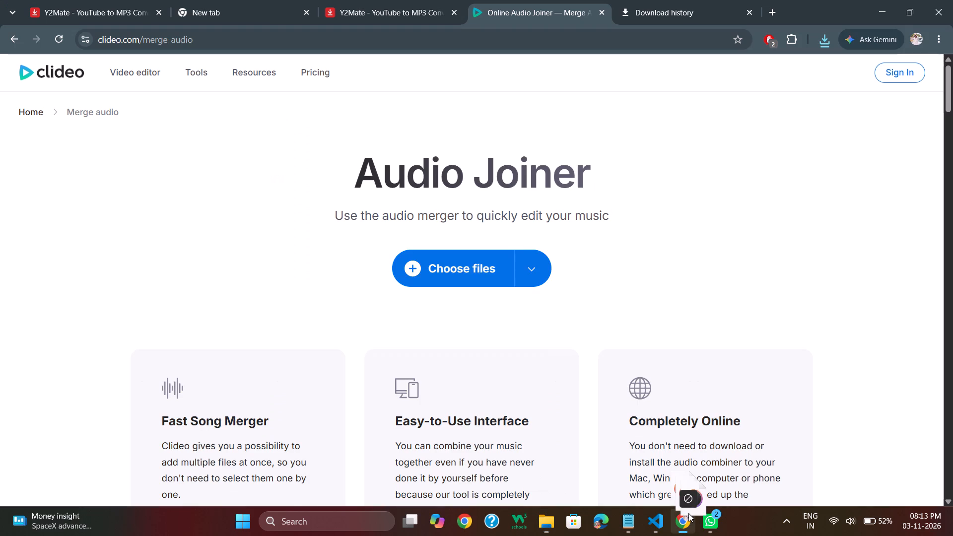
{"action": "left_click_drag", "start_coordinate": [688, 513], "coordinate": [466, 236]}
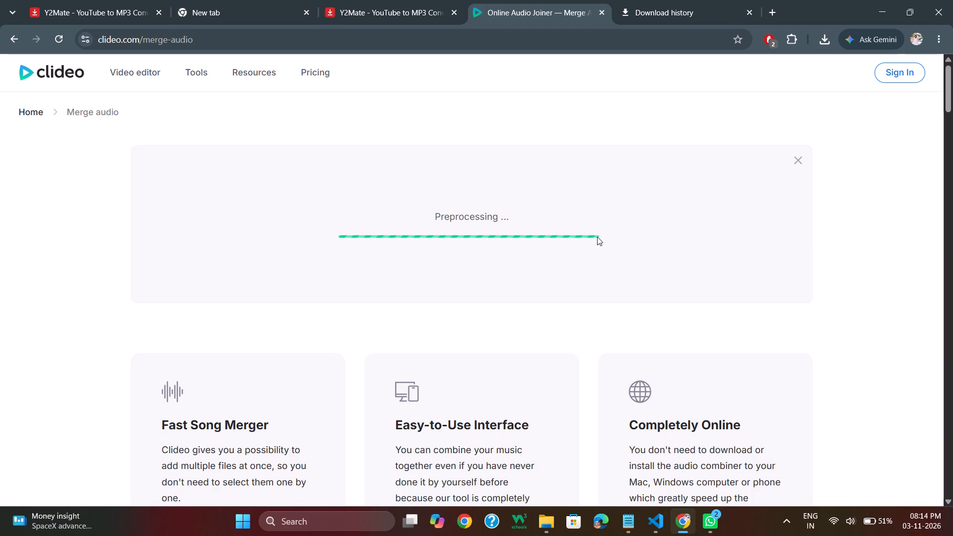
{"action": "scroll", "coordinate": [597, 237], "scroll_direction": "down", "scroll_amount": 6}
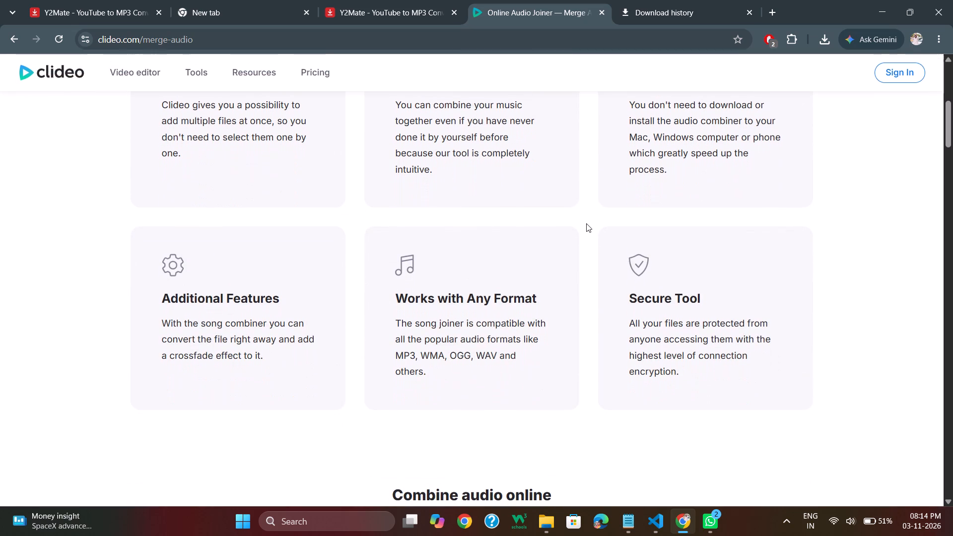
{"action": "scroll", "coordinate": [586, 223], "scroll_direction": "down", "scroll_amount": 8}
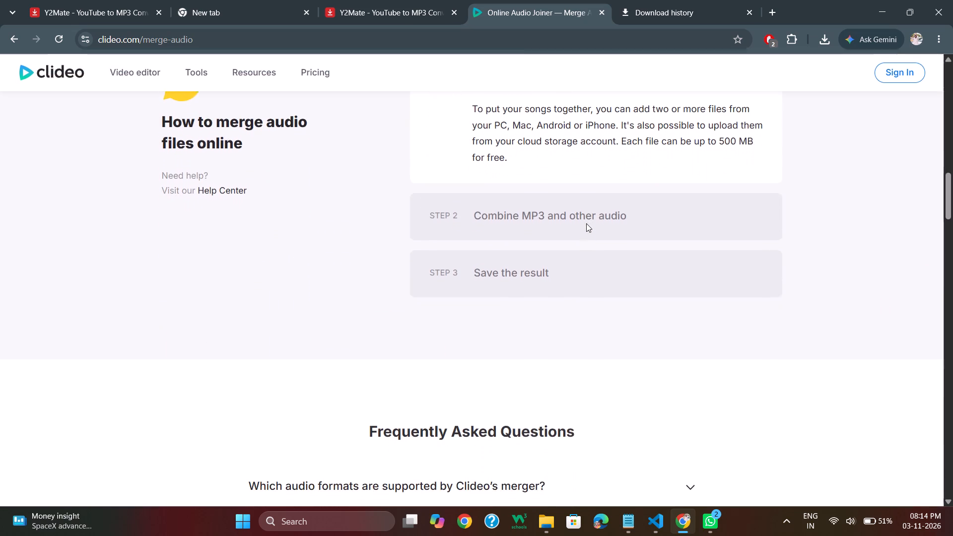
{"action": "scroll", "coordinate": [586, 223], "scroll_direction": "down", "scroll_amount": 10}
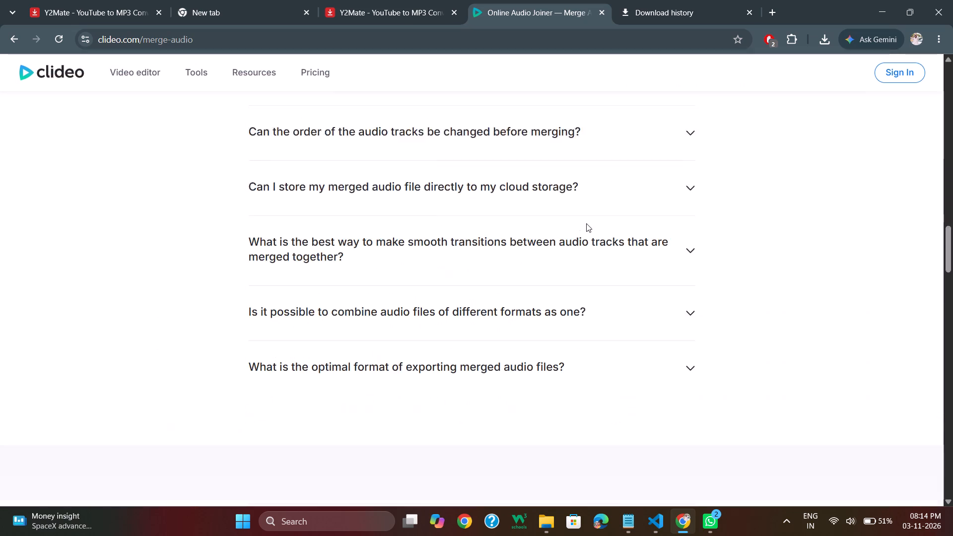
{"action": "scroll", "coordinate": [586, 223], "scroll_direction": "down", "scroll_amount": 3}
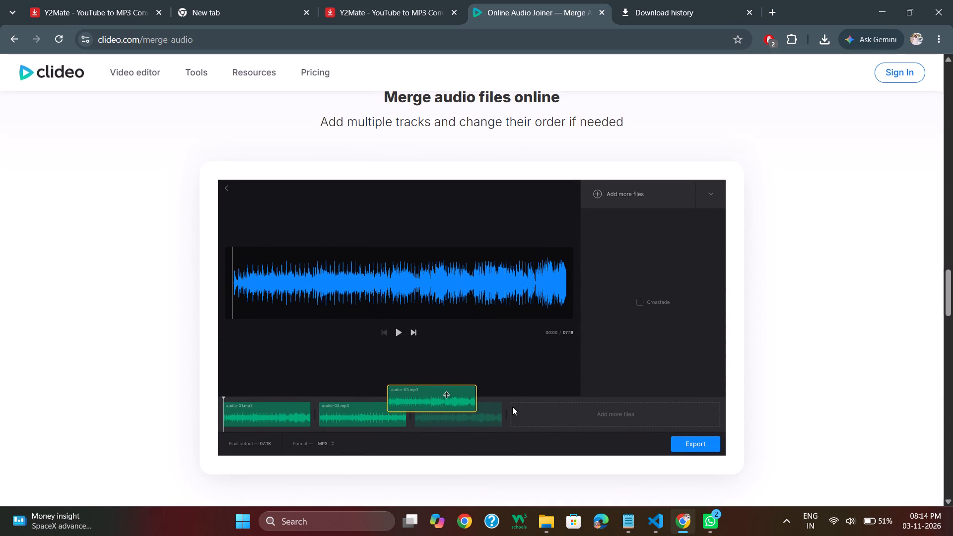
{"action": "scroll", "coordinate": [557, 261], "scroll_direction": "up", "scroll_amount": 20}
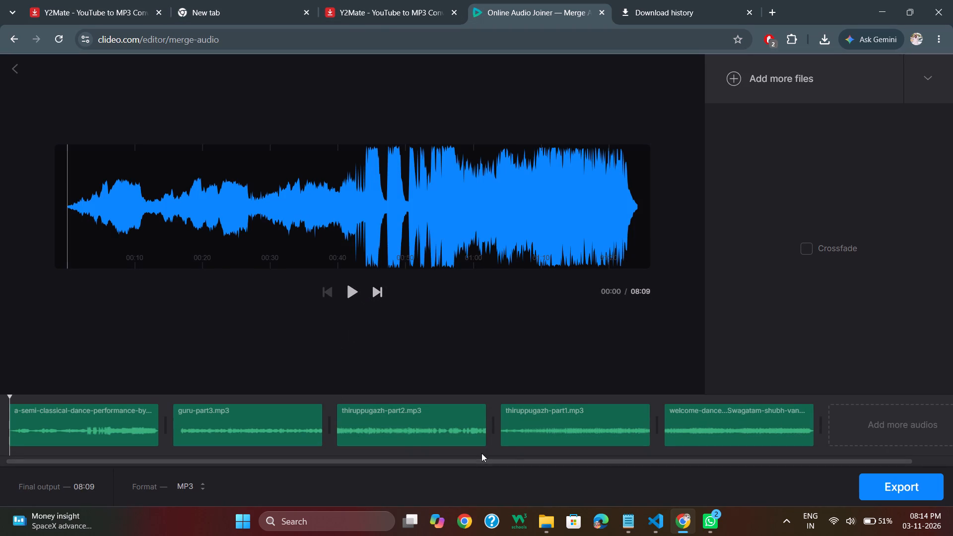
Reorder the tracks to thiruppugazh-part1, thiruppugazh-part2, guru-part3, the welcome dance, and the semi-classical dance performance.
{"action": "left_click_drag", "start_coordinate": [569, 427], "coordinate": [214, 421]}
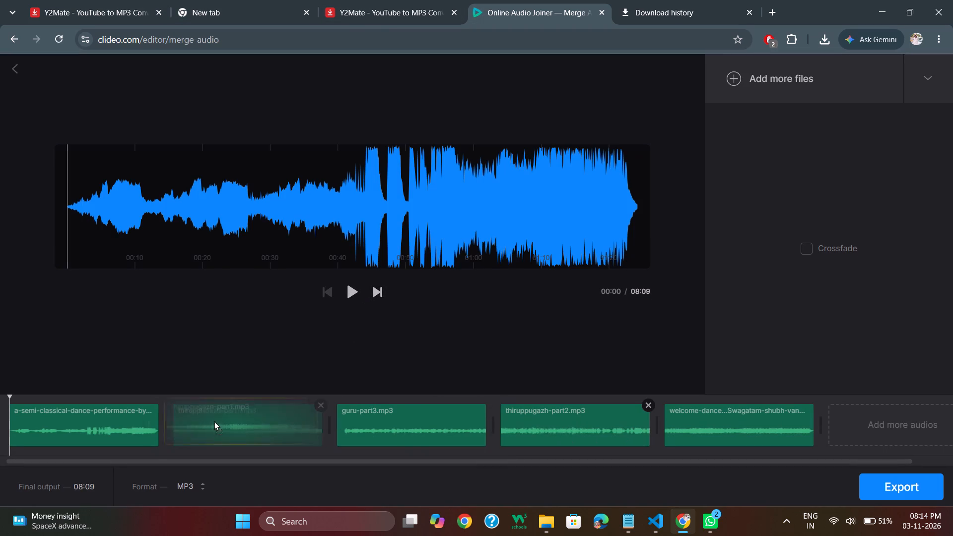
{"action": "left_click_drag", "start_coordinate": [214, 421], "coordinate": [101, 425]}
{"action": "left_click_drag", "start_coordinate": [608, 425], "coordinate": [278, 423]}
{"action": "scroll", "coordinate": [384, 439], "scroll_direction": "left", "scroll_amount": 1}
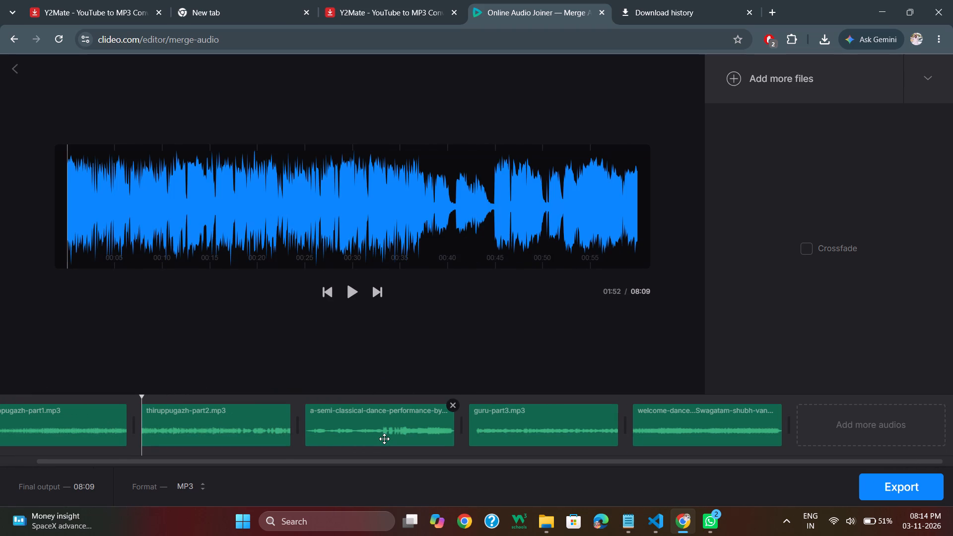
{"action": "scroll", "coordinate": [384, 439], "scroll_direction": "left", "scroll_amount": 2}
{"action": "left_click_drag", "start_coordinate": [548, 429], "coordinate": [418, 421]}
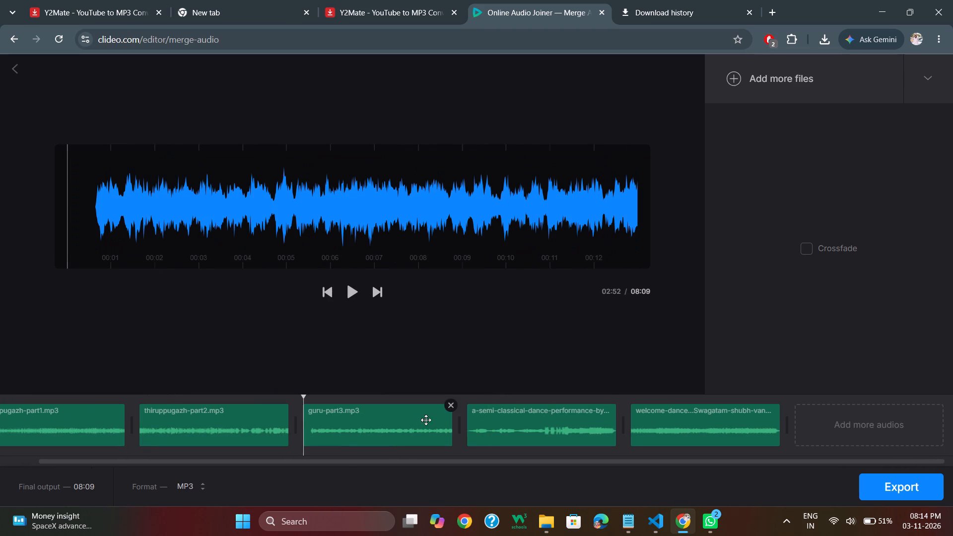
{"action": "left_click_drag", "start_coordinate": [670, 432], "coordinate": [556, 425]}
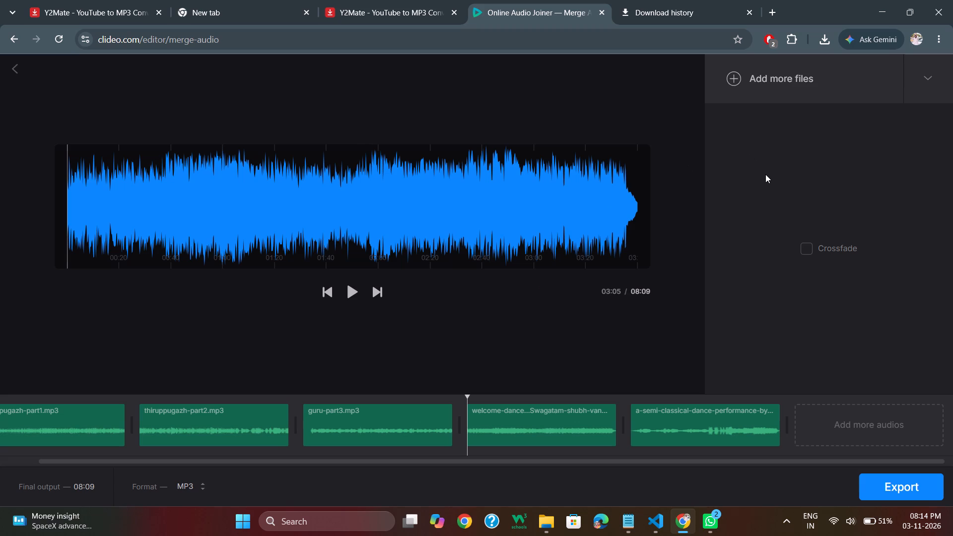
Export the merged audio as MP3.
{"action": "left_click", "coordinate": [907, 492]}
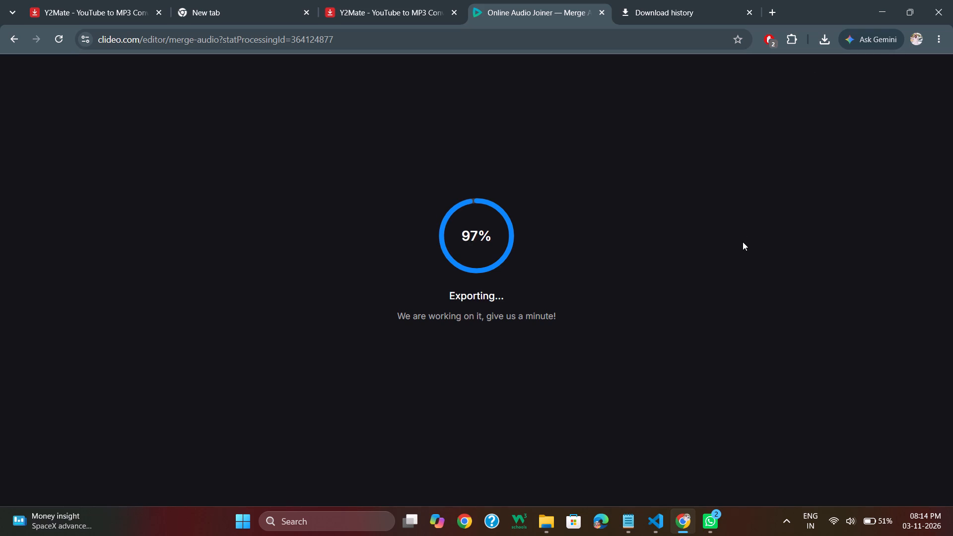
Close the download history, both Y2Mate pages and the empty tab, keeping only the Clideo page open.
{"action": "left_click", "coordinate": [649, 1]}
{"action": "key", "text": "ctrl+w"}
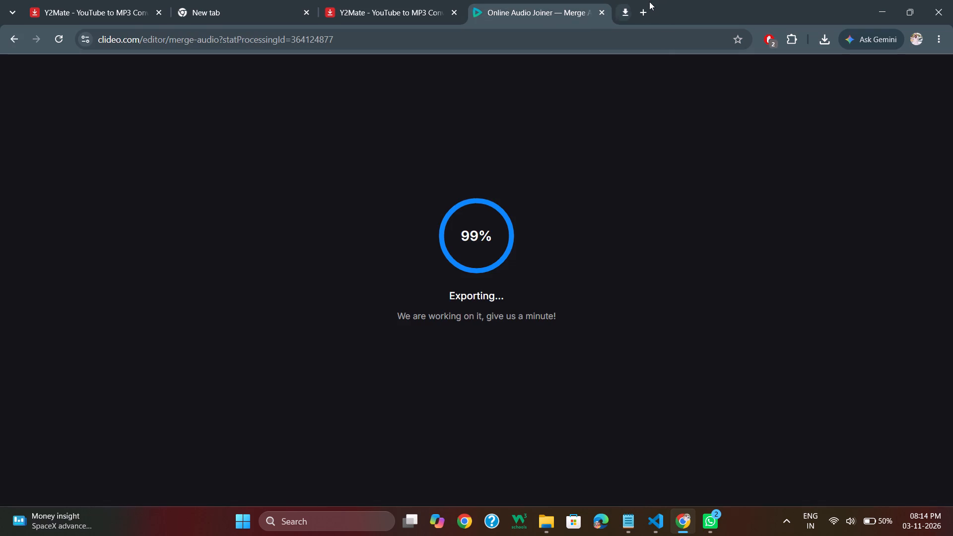
{"action": "key", "text": "ctrl+Tab"}
{"action": "key", "text": "ctrl+w"}
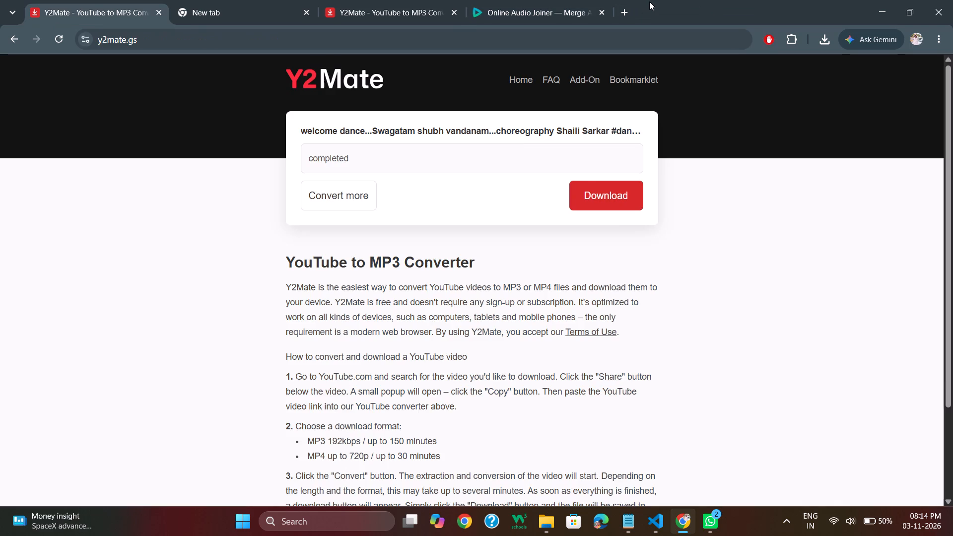
{"action": "key", "text": "ctrl+w"}
{"action": "key", "text": "ctrl+w"}
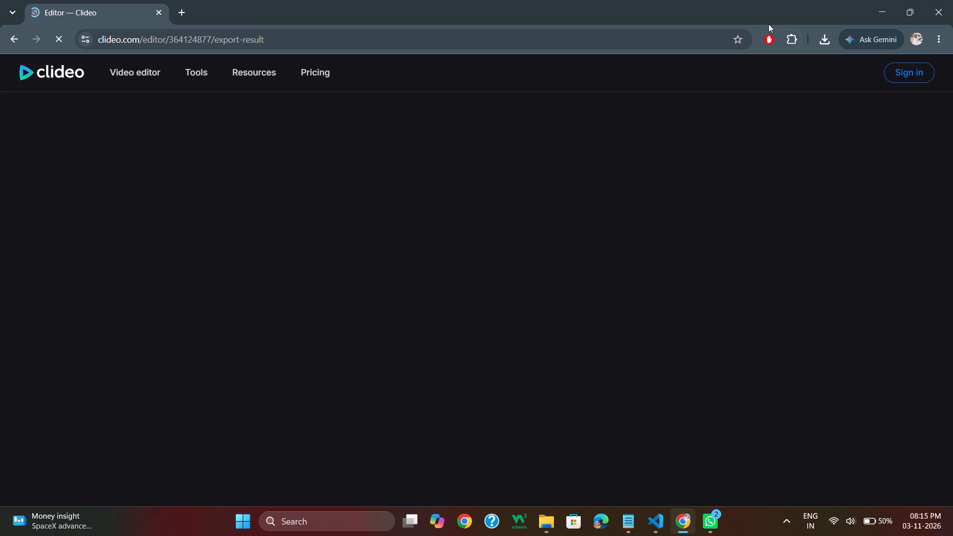
Download the merged MP3 from the export result page.
{"action": "left_click", "coordinate": [697, 201]}
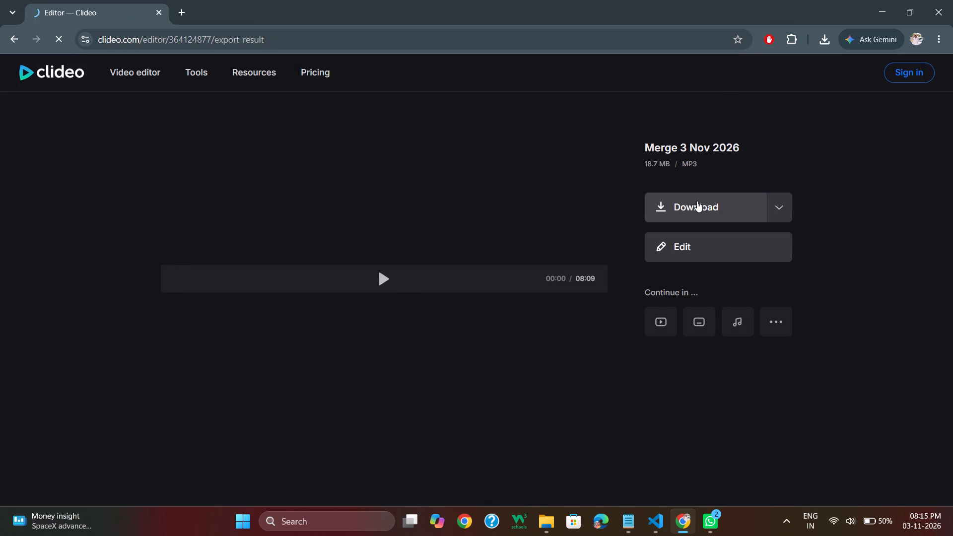
Switch to File Explorer, refresh the Downloads folder and copy the newly downloaded merged file thiruppugazh-part1_JltpmPsa.mp3.
{"action": "left_click", "coordinate": [823, 47]}
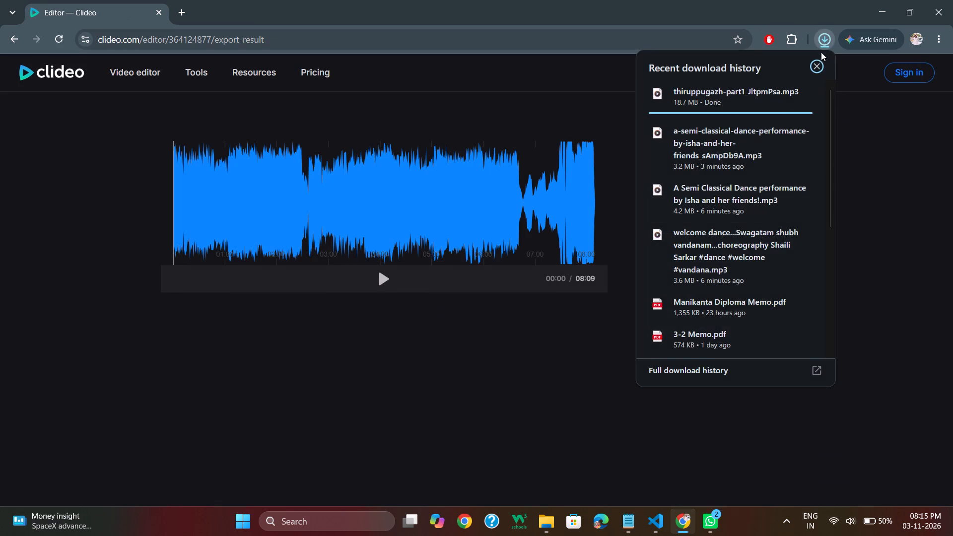
{"action": "left_click", "coordinate": [556, 531]}
{"action": "scroll", "coordinate": [160, 222], "scroll_direction": "up", "scroll_amount": 6}
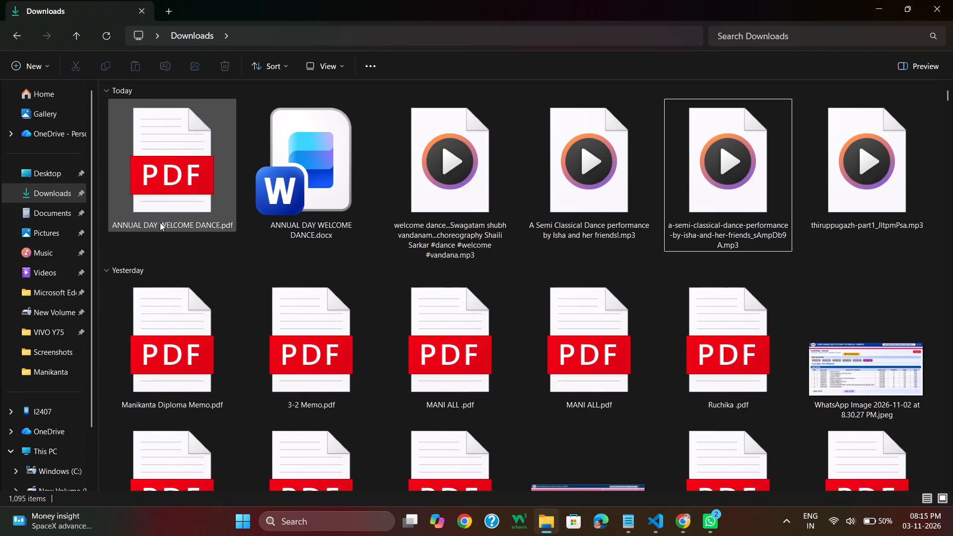
{"action": "key", "text": "ctrl+r"}
{"action": "key", "text": "ctrl+r"}
{"action": "key", "text": "ctrl+r"}
{"action": "key", "text": "ctrl+r"}
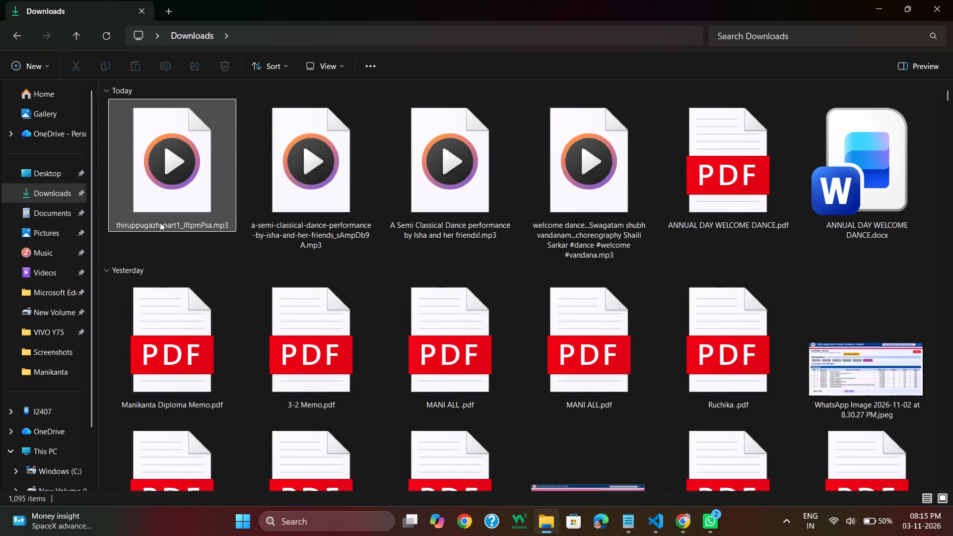
{"action": "left_click", "coordinate": [167, 219]}
{"action": "key", "text": "ctrl+c"}
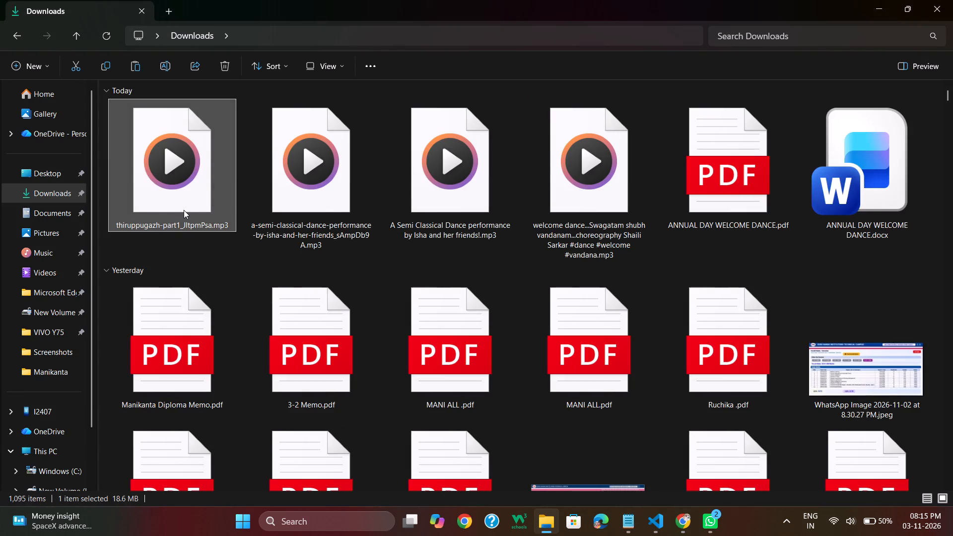
Switch from File Explorer to another open app window with the merged MP3 copied.
{"action": "key", "text": "alt+Tab"}
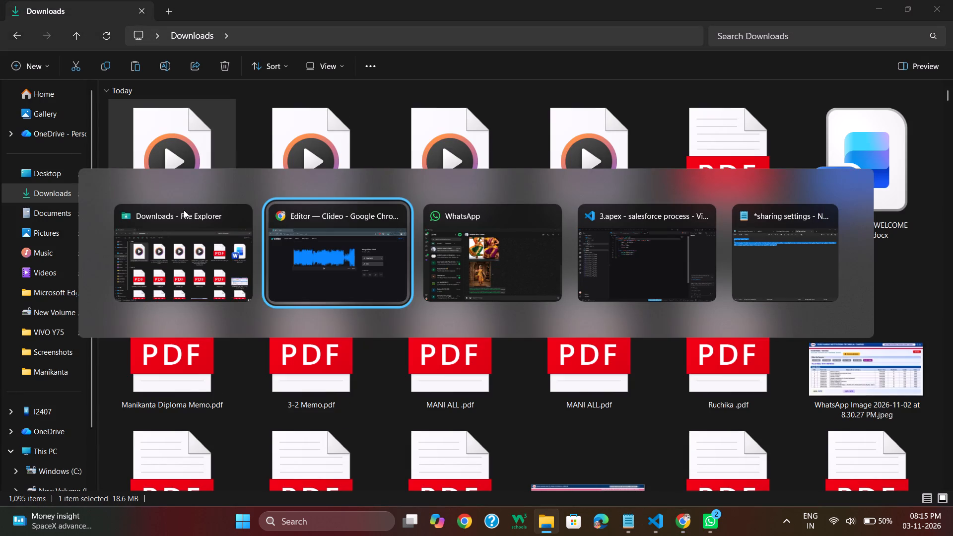
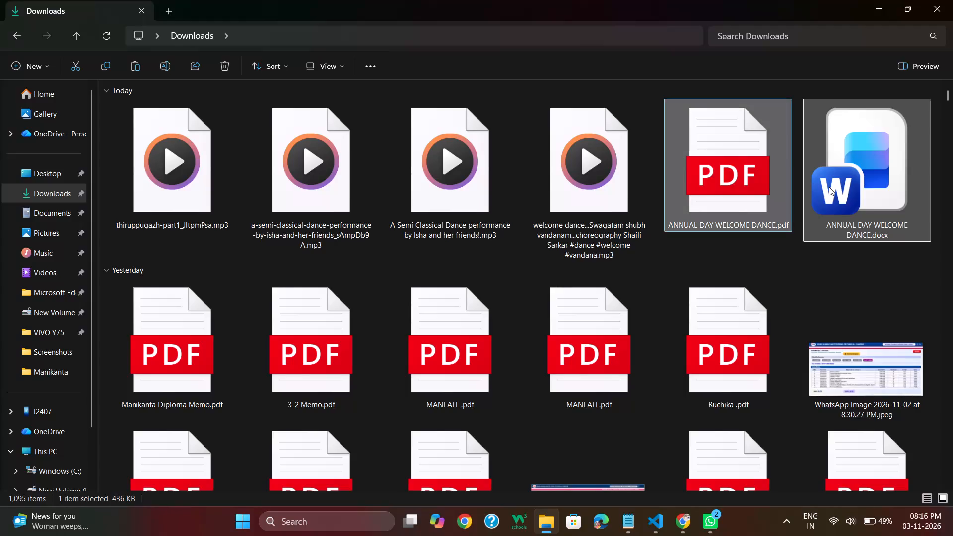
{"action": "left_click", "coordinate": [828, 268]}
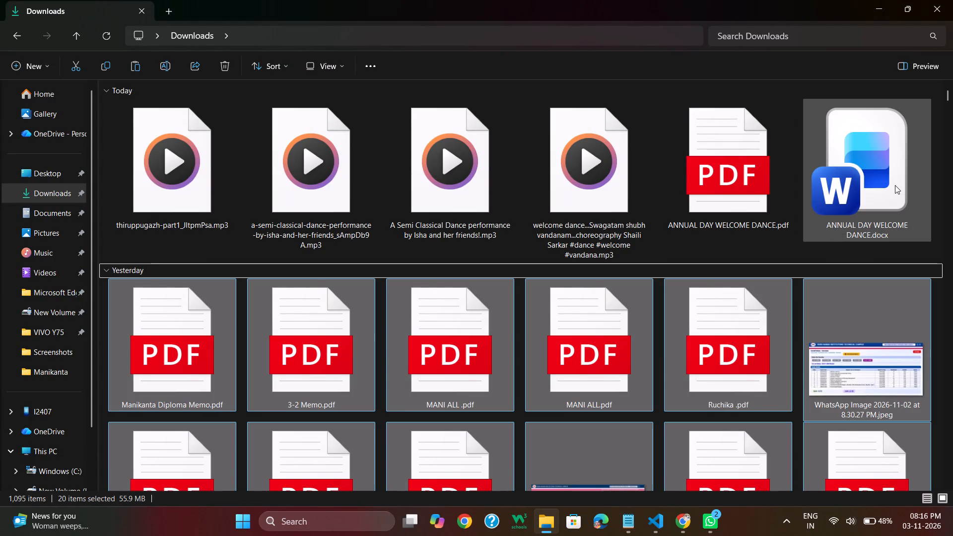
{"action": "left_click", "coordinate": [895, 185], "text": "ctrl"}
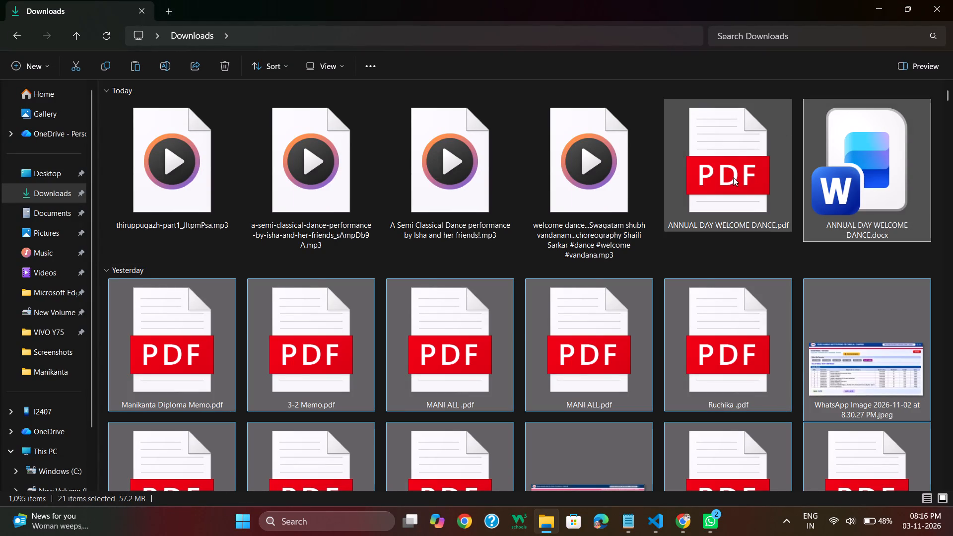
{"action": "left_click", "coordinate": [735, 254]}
Select both ANNUAL DAY WELCOME DANCE files, the DOCX and the PDF, in the Downloads folder.
{"action": "left_click", "coordinate": [866, 175], "text": "ctrl"}
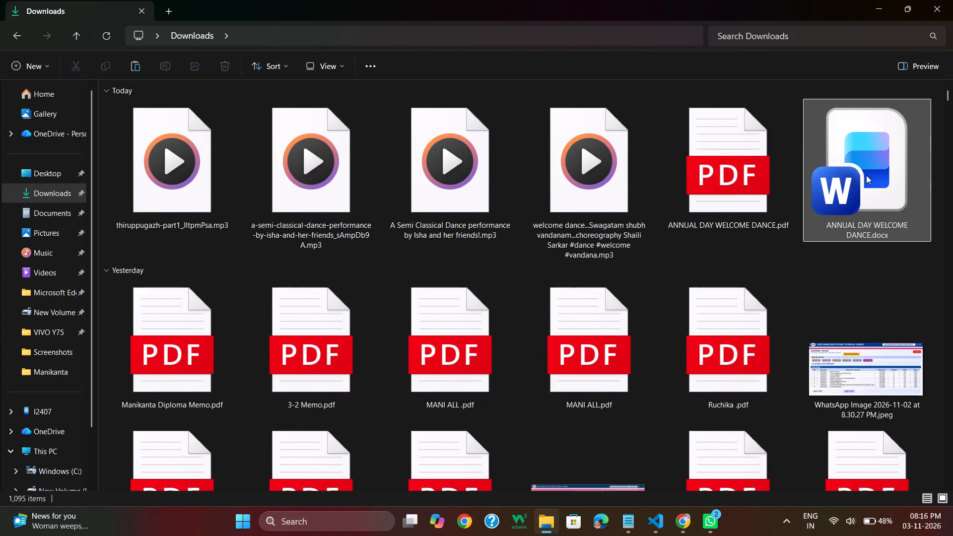
{"action": "left_click", "coordinate": [743, 167], "text": "ctrl"}
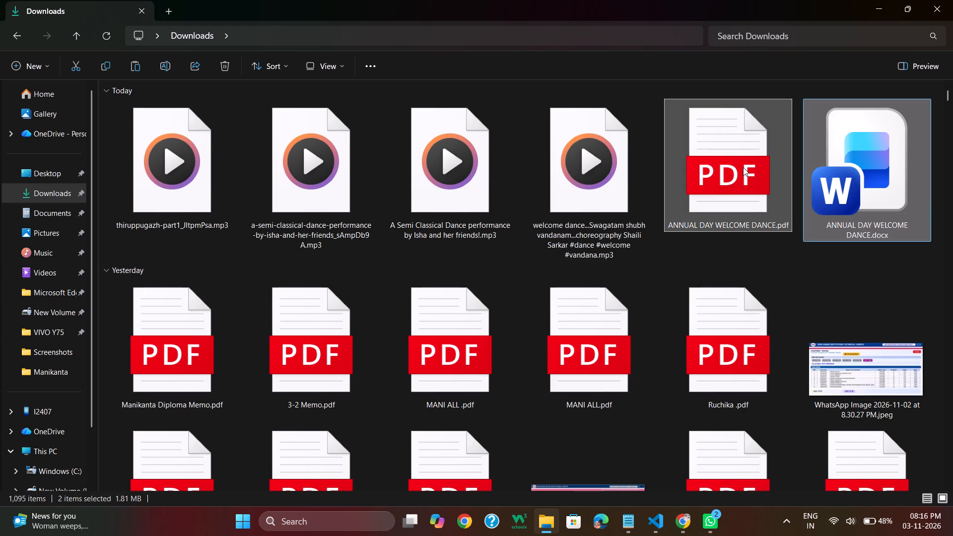